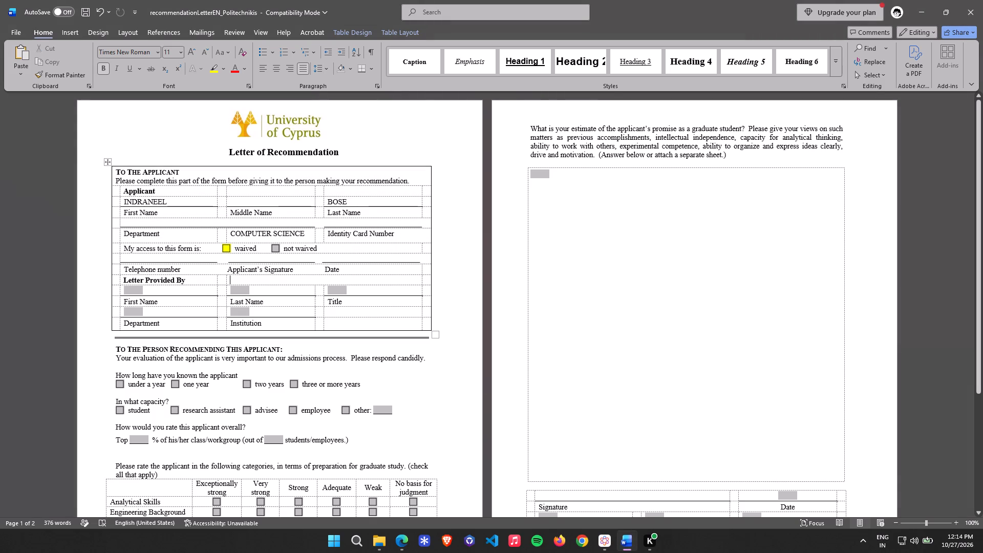
pyautogui.click(204, 269)
pyautogui.click(178, 269)
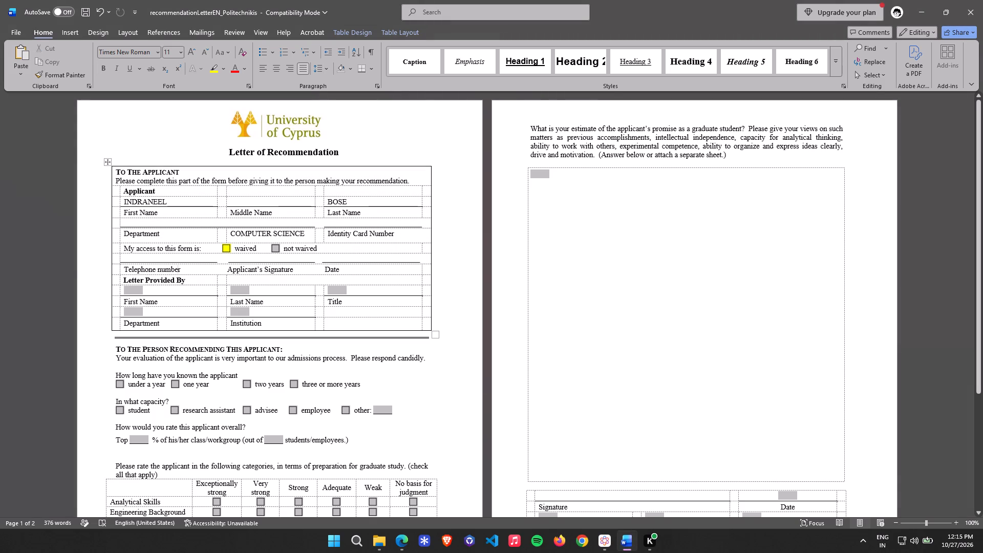
pyautogui.click(180, 267)
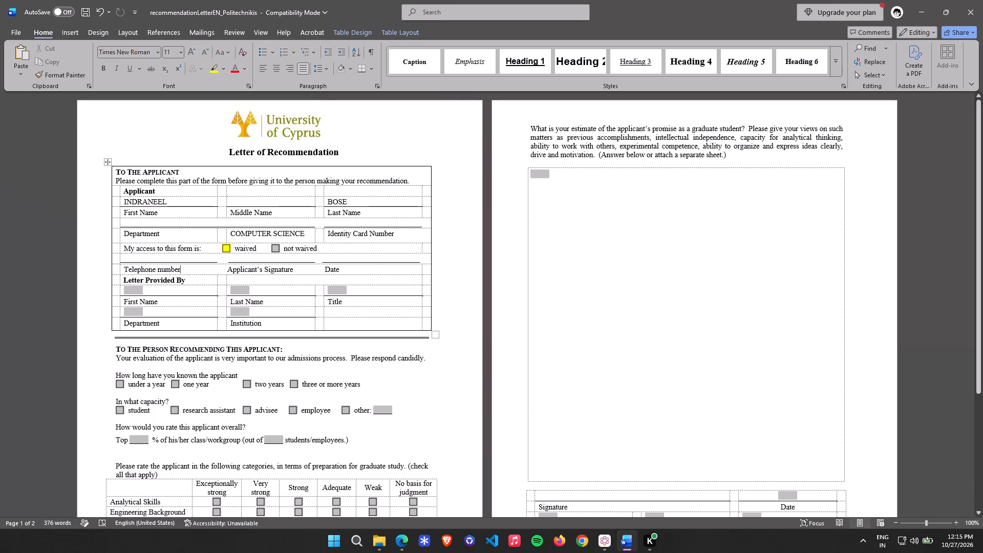
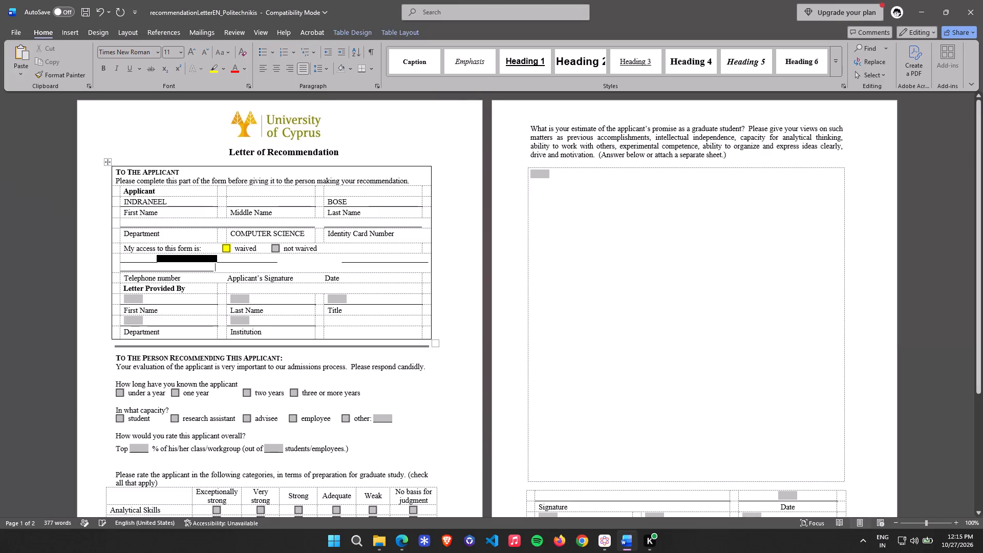
# Delete the surplus underline and spacing after the applicant's telephone number, bringing the signature and date lines back onto the same row.
pyautogui.press('BackSpace')
pyautogui.press('BackSpace')
pyautogui.press('BackSpace')
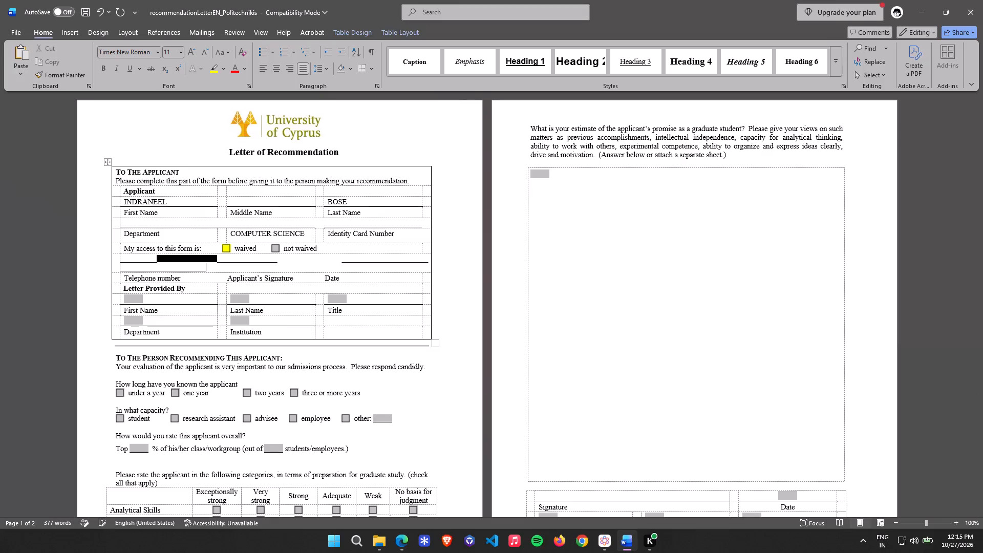
pyautogui.click(280, 261)
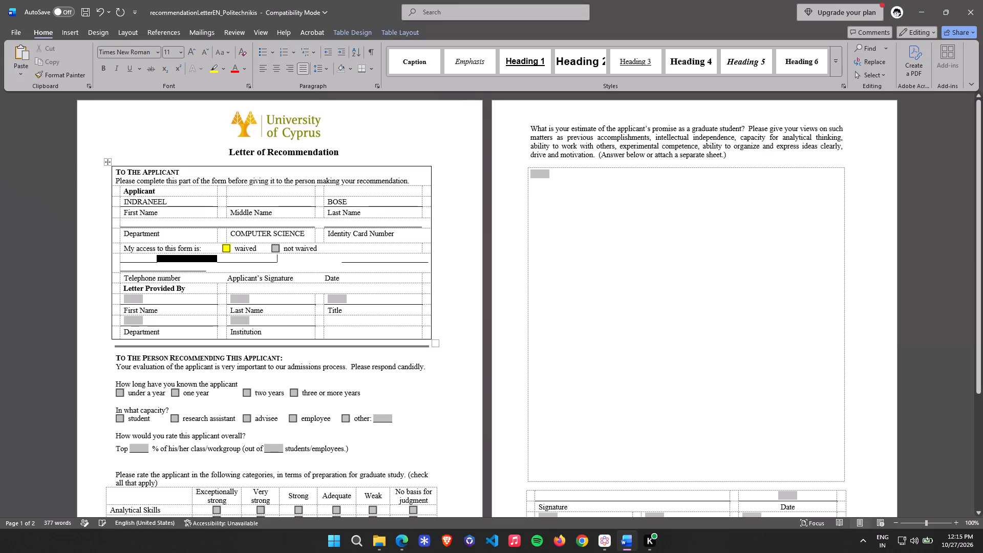
pyautogui.press('BackSpace')
pyautogui.press('BackSpace')
pyautogui.press('BackSpace')
pyautogui.press('BackSpace')
pyautogui.press('BackSpace')
pyautogui.press('BackSpace')
pyautogui.press('BackSpace')
pyautogui.press('BackSpace')
pyautogui.press('BackSpace')
pyautogui.press('BackSpace')
pyautogui.press('BackSpace')
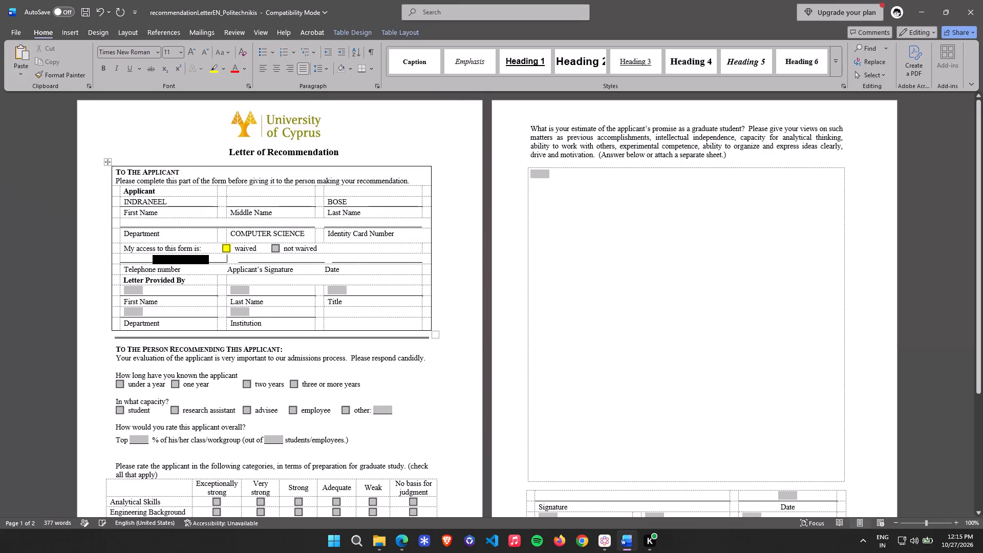
pyautogui.press('BackSpace')
pyautogui.press('BackSpace')
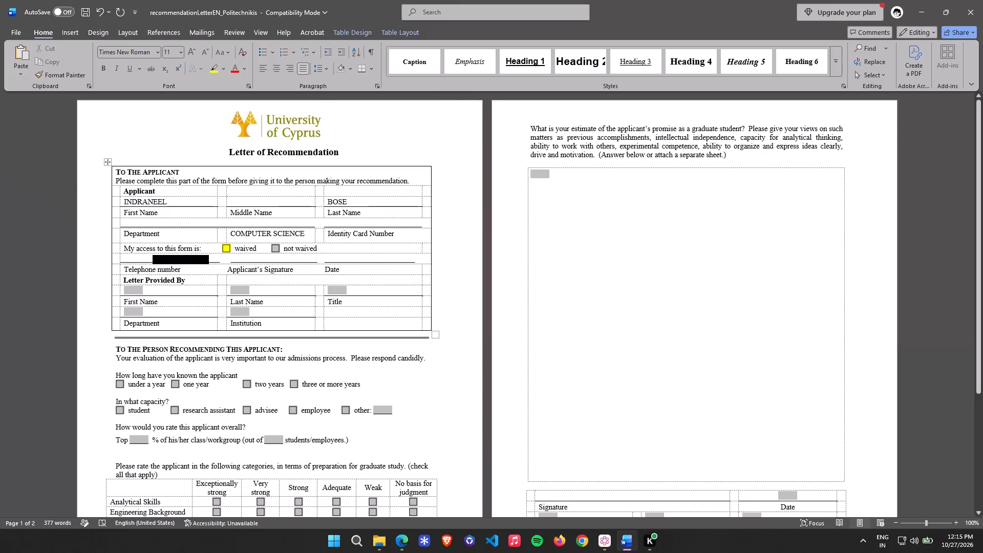
# Shorten the underline in front of the applicant's telephone number by five characters.
pyautogui.click(155, 259)
pyautogui.press('BackSpace')
pyautogui.press('BackSpace')
pyautogui.press('BackSpace')
pyautogui.press('BackSpace')
pyautogui.press('BackSpace')
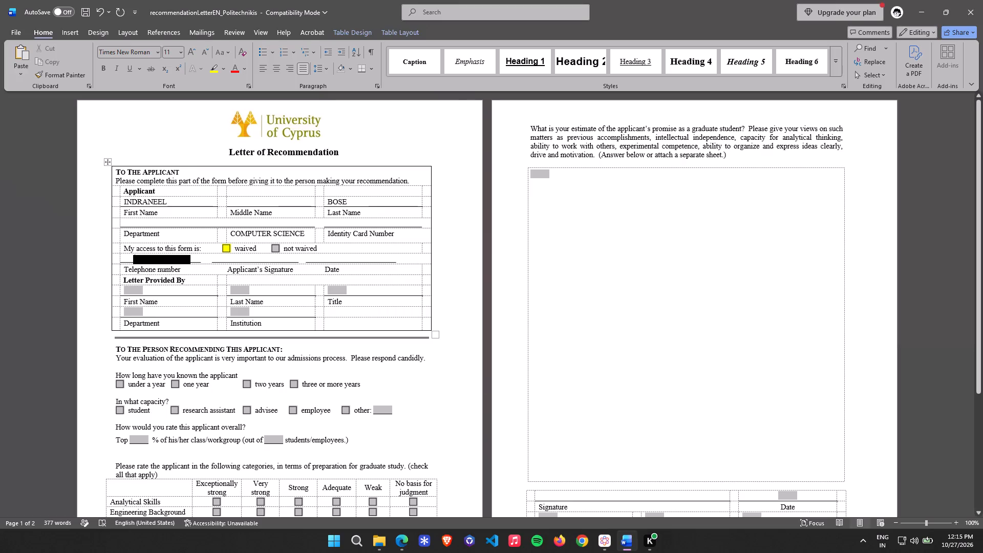
# Insert five spaces before the signature line to align it above the Applicant's Signature label.
pyautogui.click(210, 258)
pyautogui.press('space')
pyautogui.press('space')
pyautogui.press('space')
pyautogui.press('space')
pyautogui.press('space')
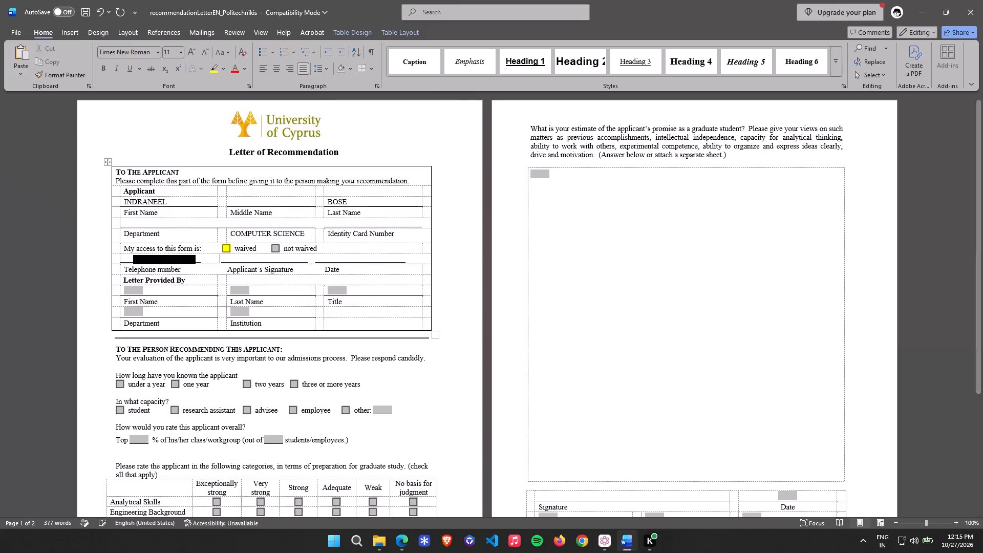
# Insert the picture signature-removebg-preview (1) from the Downloads folder at the start of the Applicant's Signature line.
pyautogui.click(73, 27)
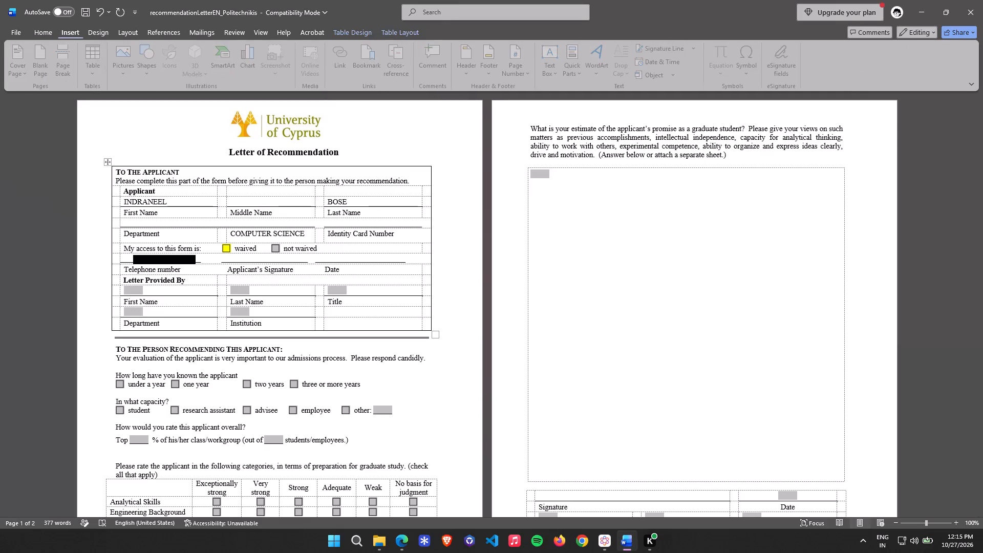
pyautogui.click(124, 74)
pyautogui.click(147, 99)
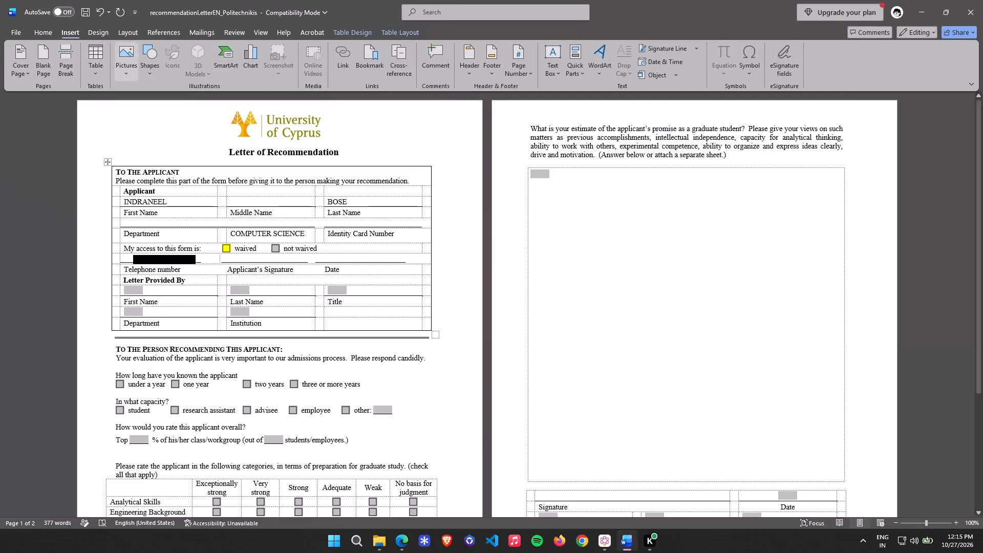
pyautogui.click(45, 138)
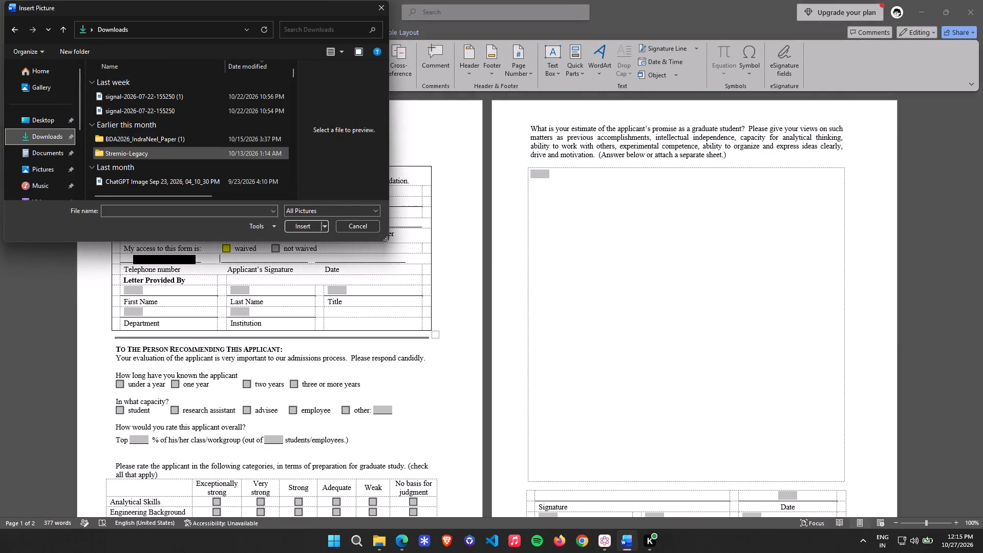
pyautogui.scroll(-13, 145, 145)
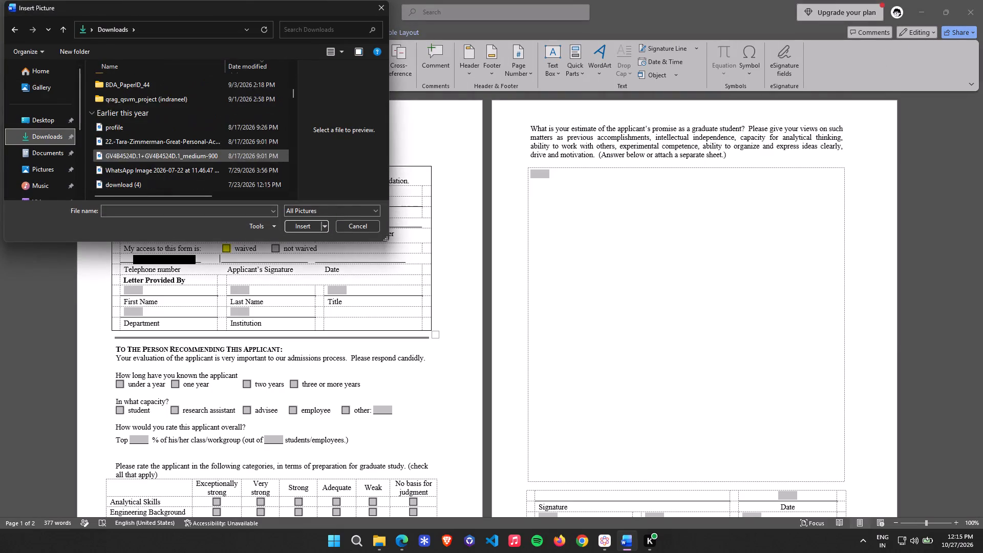
pyautogui.scroll(-6, 159, 155)
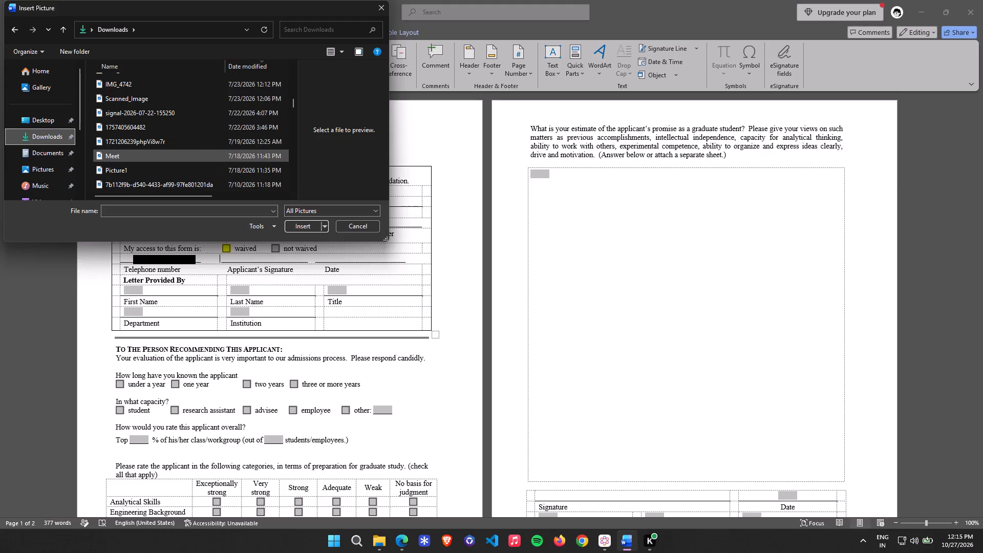
pyautogui.scroll(-18, 162, 156)
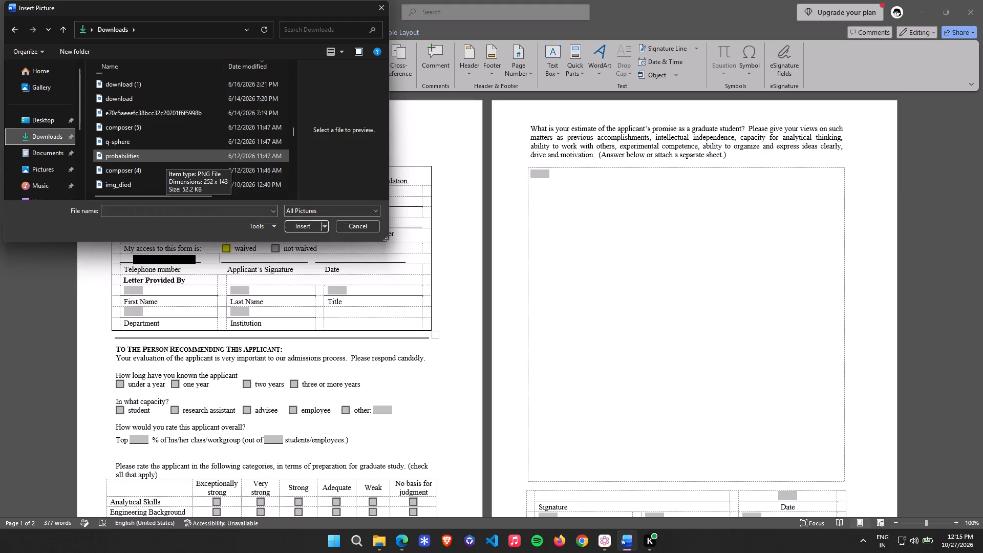
pyautogui.scroll(-10, 168, 160)
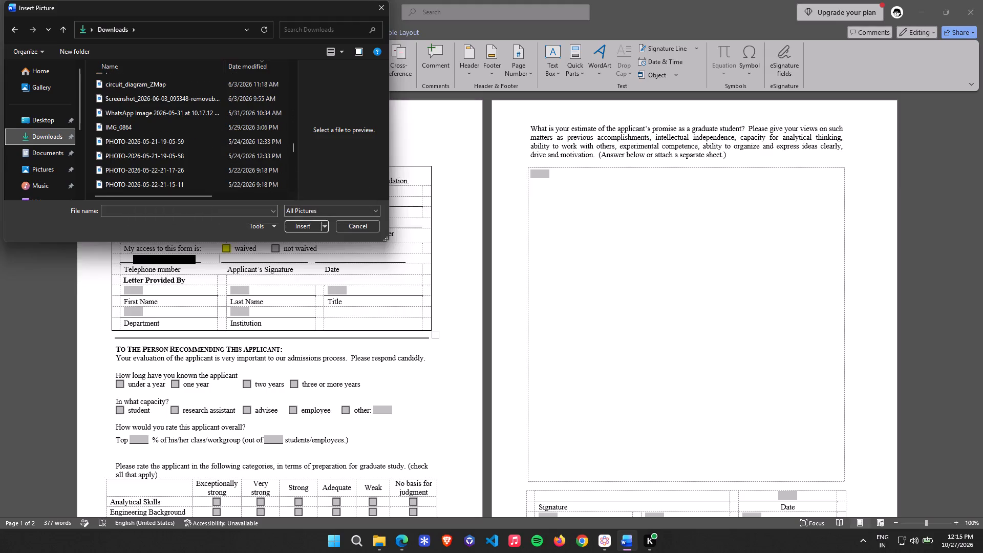
pyautogui.click(178, 147)
pyautogui.click(179, 142)
pyautogui.scroll(-8, 190, 157)
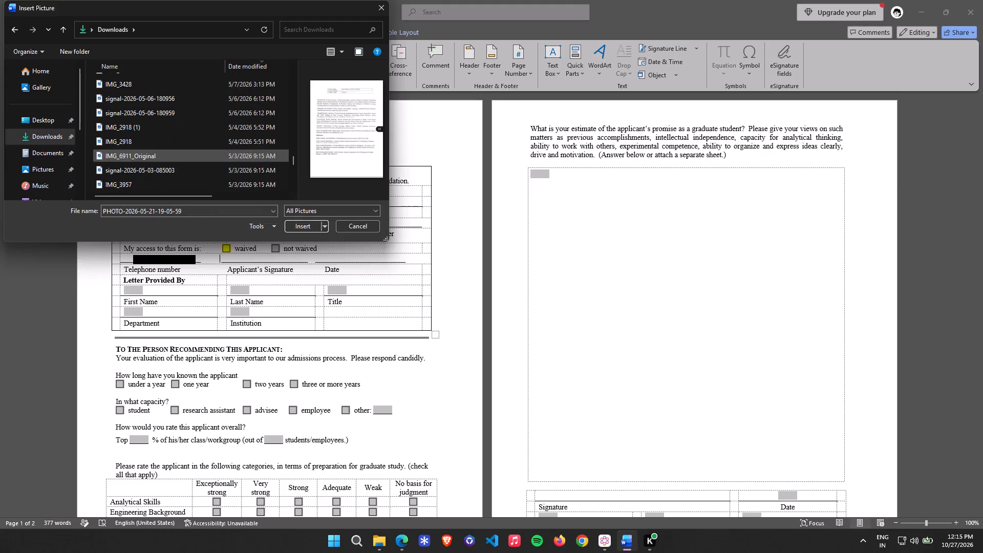
pyautogui.click(159, 98)
pyautogui.click(168, 112)
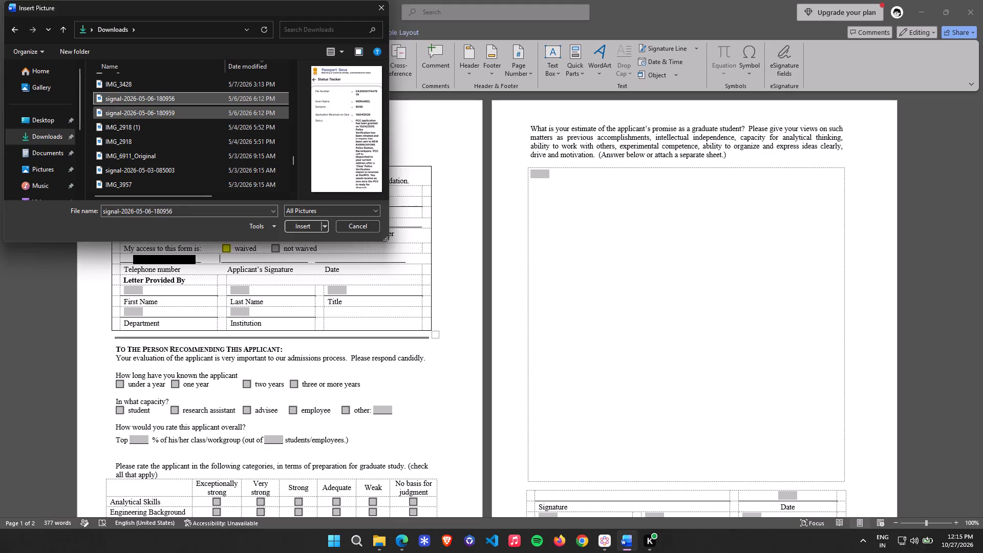
pyautogui.click(165, 124)
pyautogui.click(163, 139)
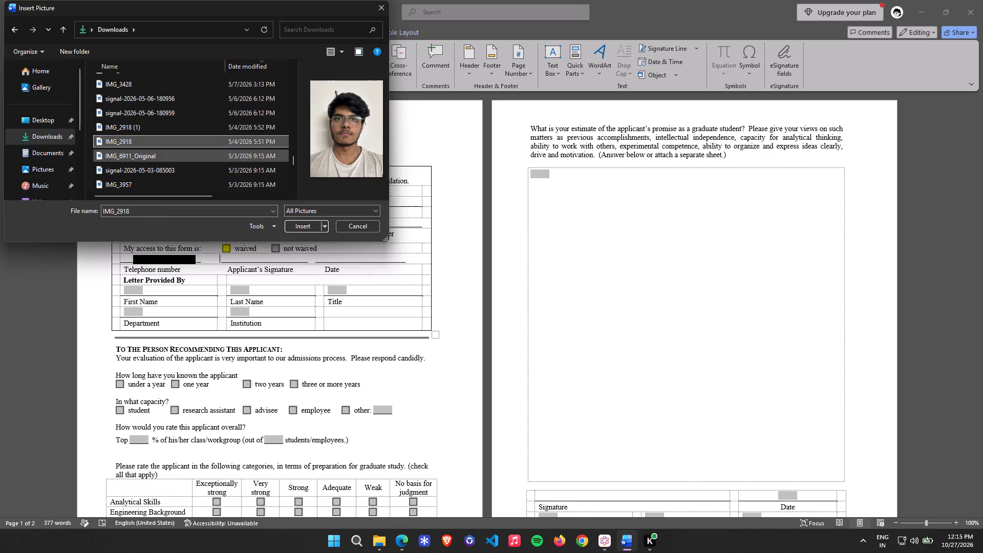
pyautogui.click(163, 156)
pyautogui.click(169, 170)
pyautogui.scroll(-1, 170, 177)
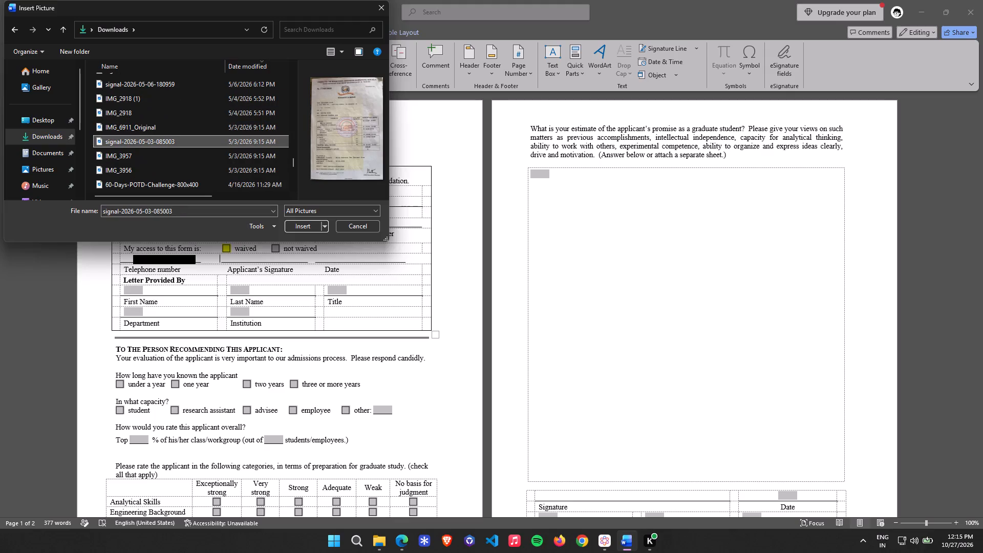
pyautogui.click(169, 156)
pyautogui.click(168, 172)
pyautogui.scroll(4, 175, 175)
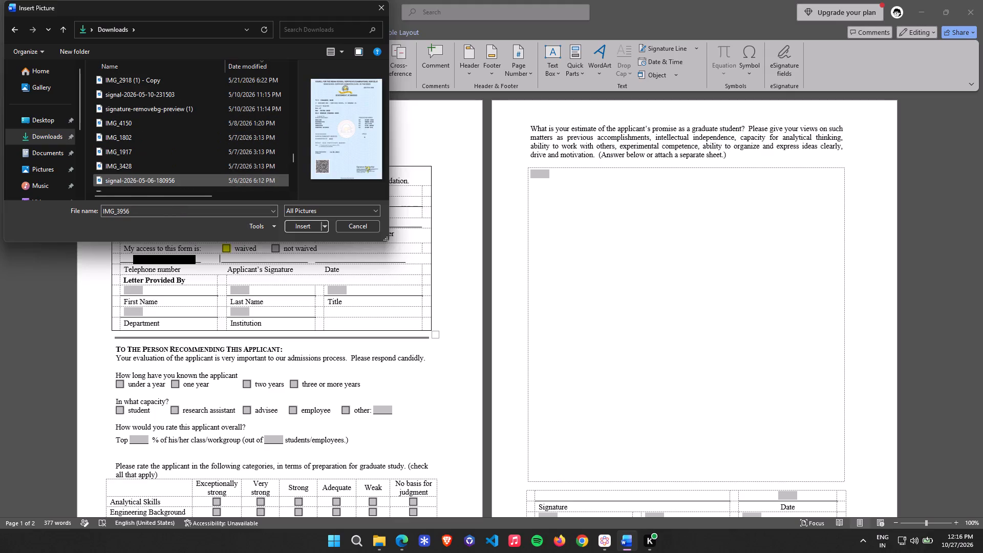
pyautogui.click(172, 160)
pyautogui.click(168, 150)
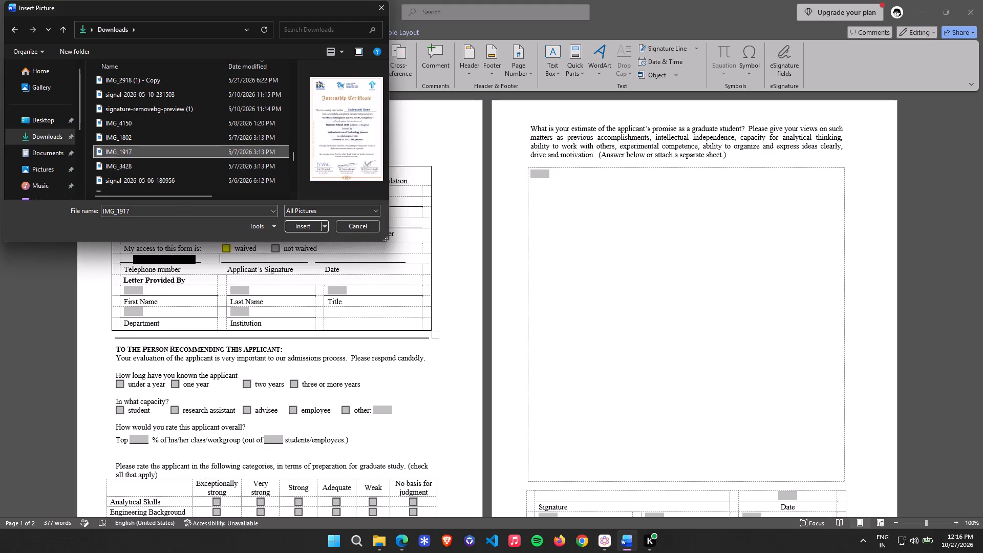
pyautogui.click(164, 109)
pyautogui.click(304, 222)
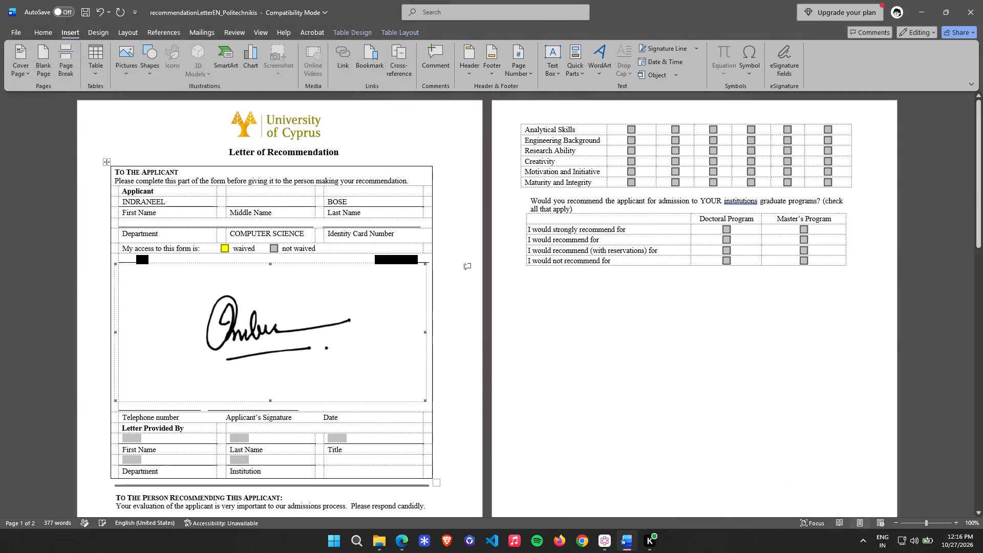
# Shrink the signature picture proportionally to about 1.54 cm high and 3.44 cm wide.
pyautogui.moveTo(423, 399); pyautogui.dragTo(255, 313)
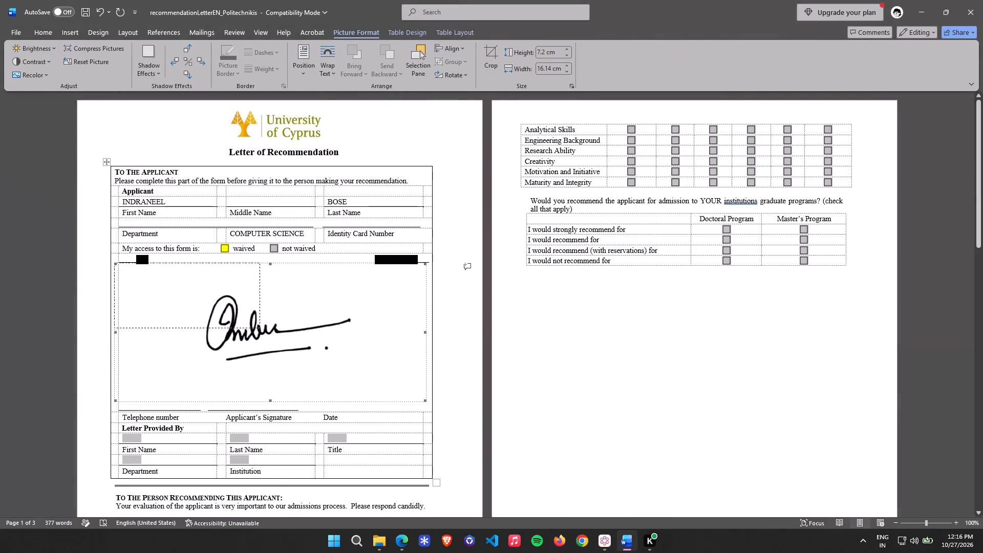
pyautogui.moveTo(255, 313); pyautogui.dragTo(217, 299)
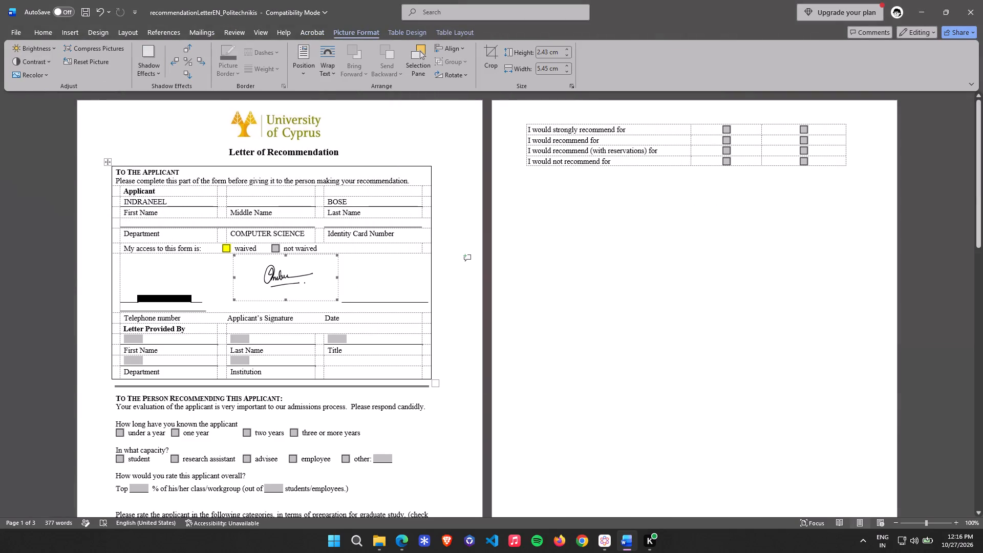
pyautogui.moveTo(336, 301); pyautogui.dragTo(297, 282)
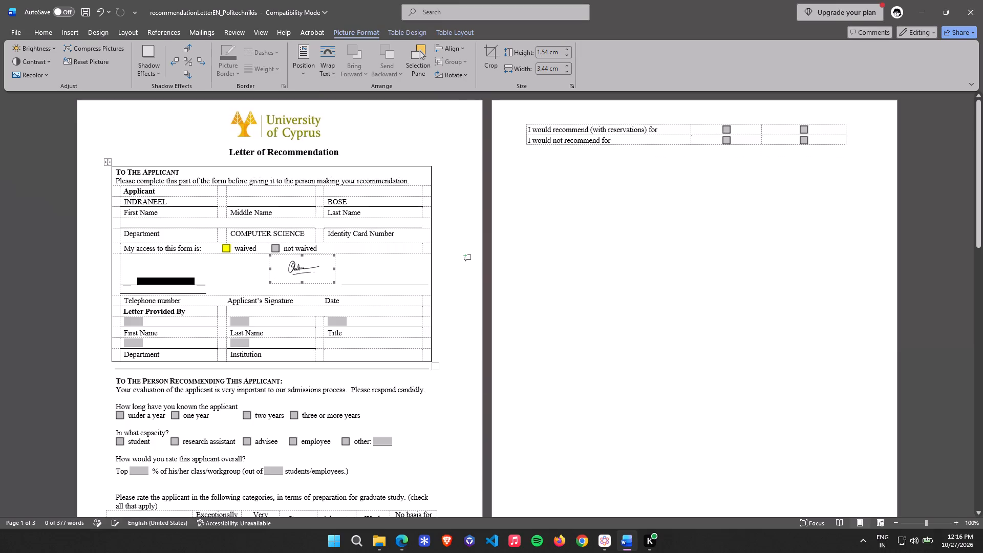
# Move the signature picture slightly left within its row, closer to the Applicant's Signature label.
pyautogui.moveTo(304, 269); pyautogui.dragTo(291, 269)
pyautogui.rightClick(291, 269)
pyautogui.click(286, 266)
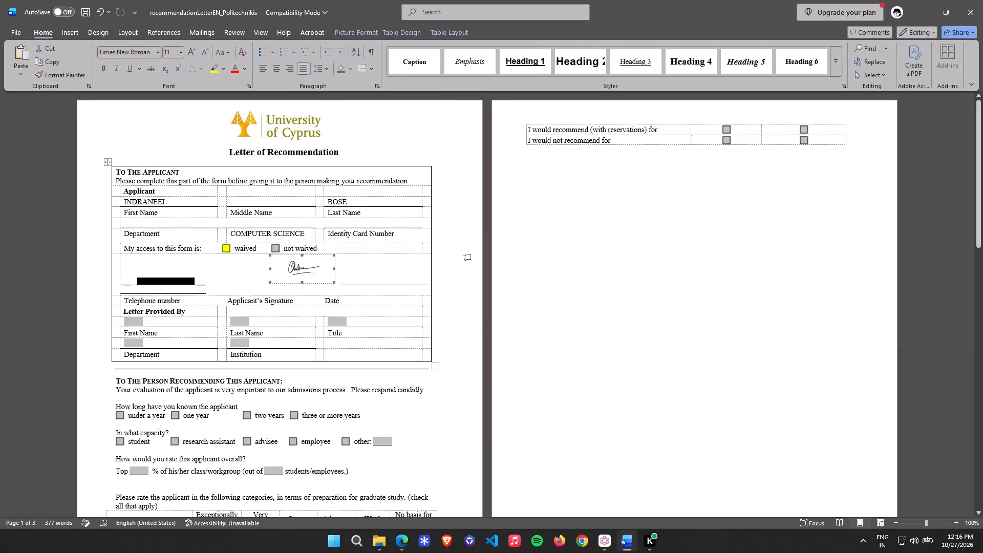
pyautogui.click(323, 273)
pyautogui.rightClick(322, 271)
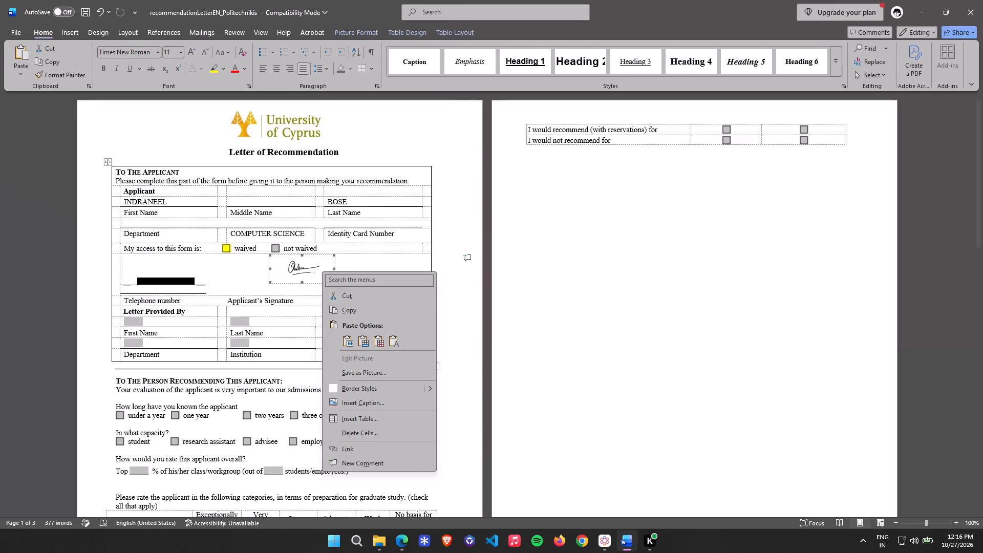
pyautogui.click(468, 286)
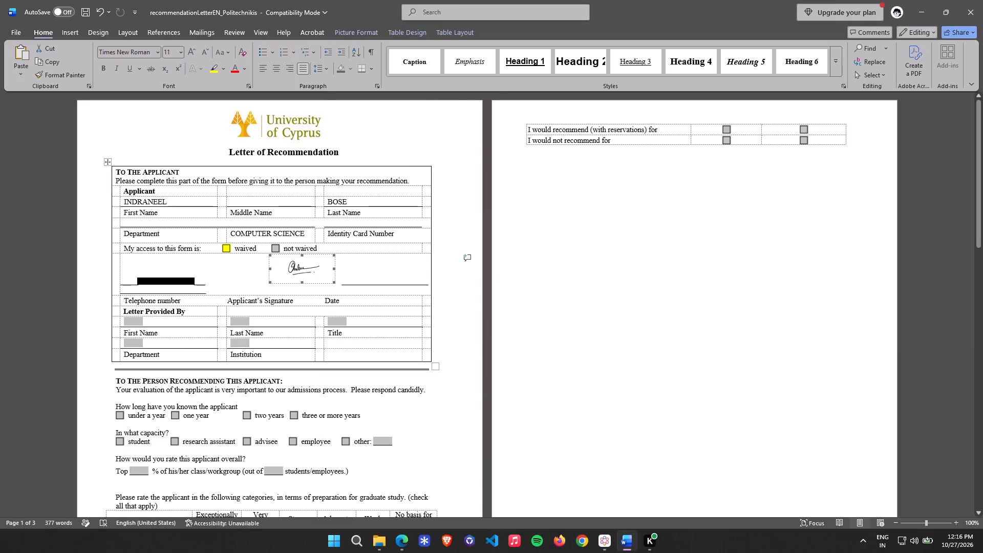
pyautogui.click(300, 271)
pyautogui.moveTo(314, 274); pyautogui.dragTo(282, 272)
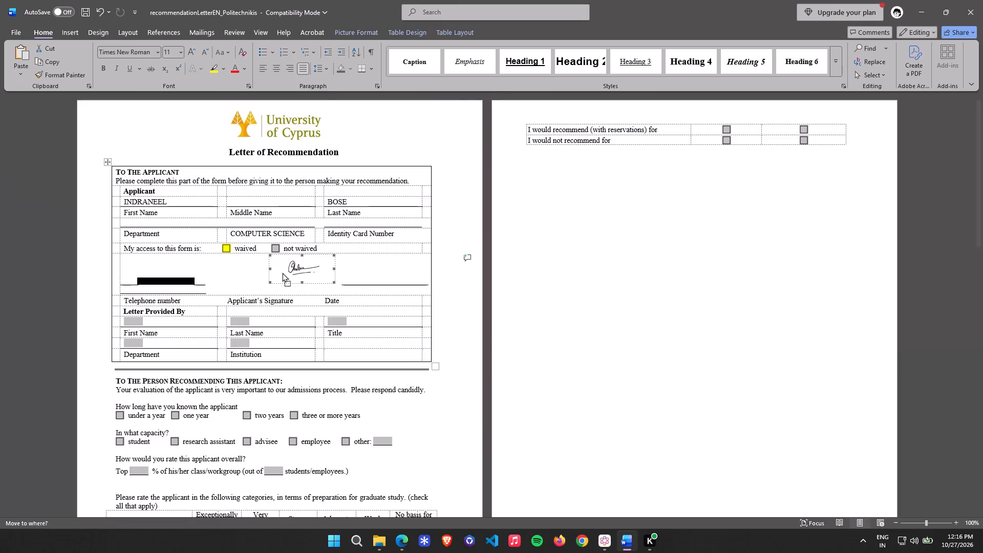
pyautogui.moveTo(282, 272); pyautogui.dragTo(254, 269)
pyautogui.click(346, 289)
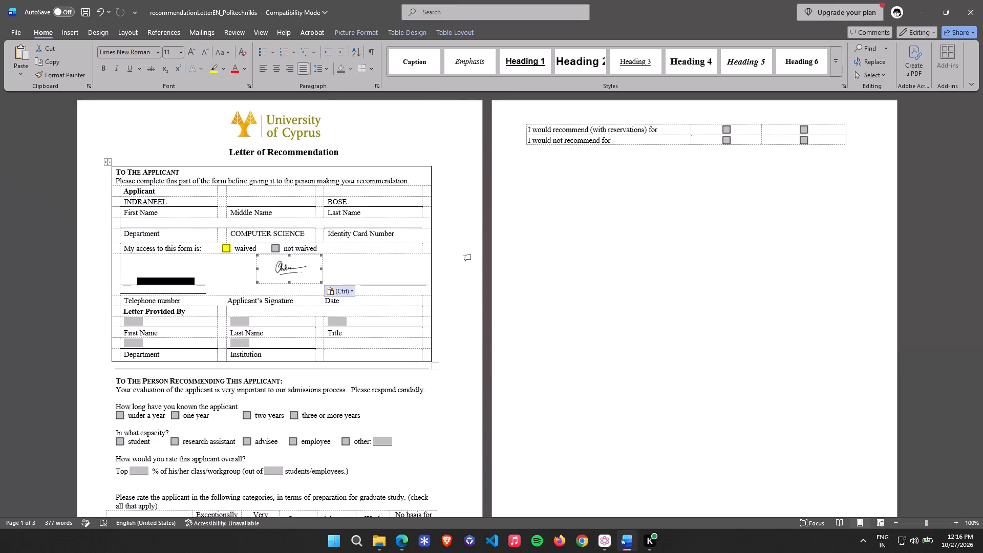
pyautogui.click(346, 289)
pyautogui.moveTo(300, 271); pyautogui.dragTo(261, 266)
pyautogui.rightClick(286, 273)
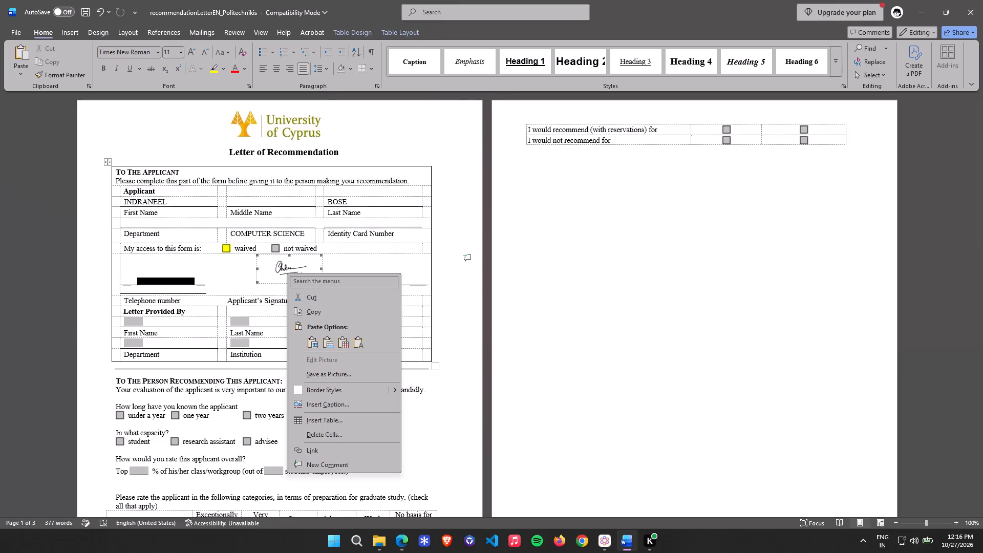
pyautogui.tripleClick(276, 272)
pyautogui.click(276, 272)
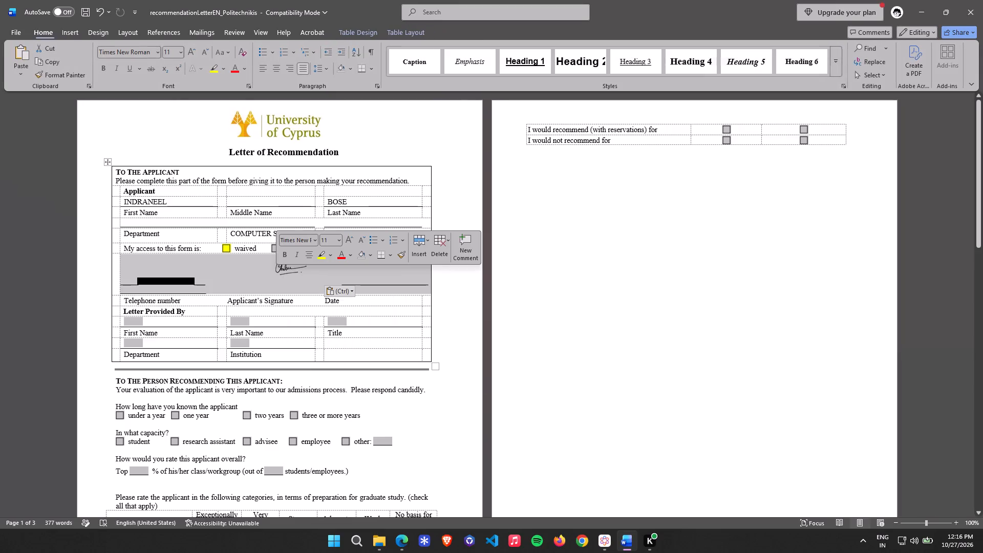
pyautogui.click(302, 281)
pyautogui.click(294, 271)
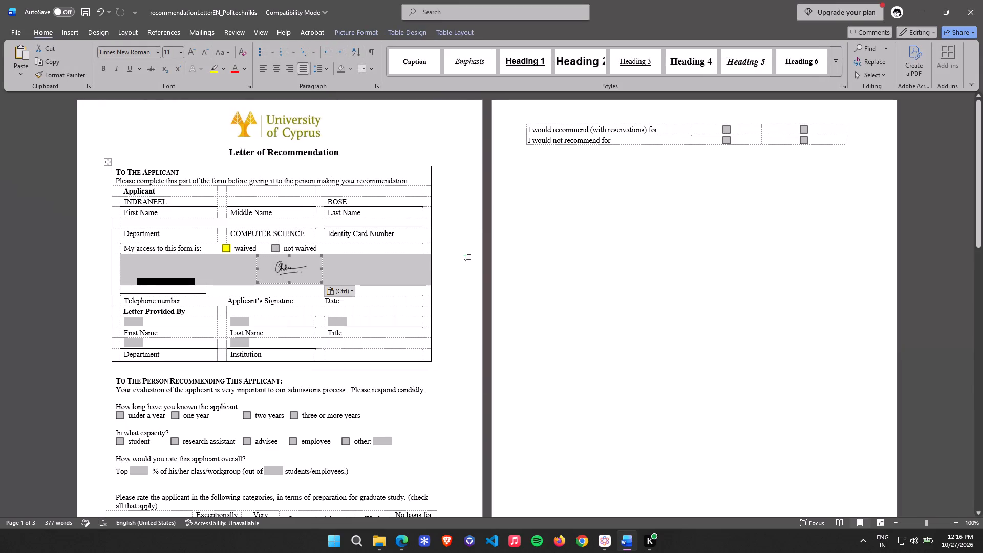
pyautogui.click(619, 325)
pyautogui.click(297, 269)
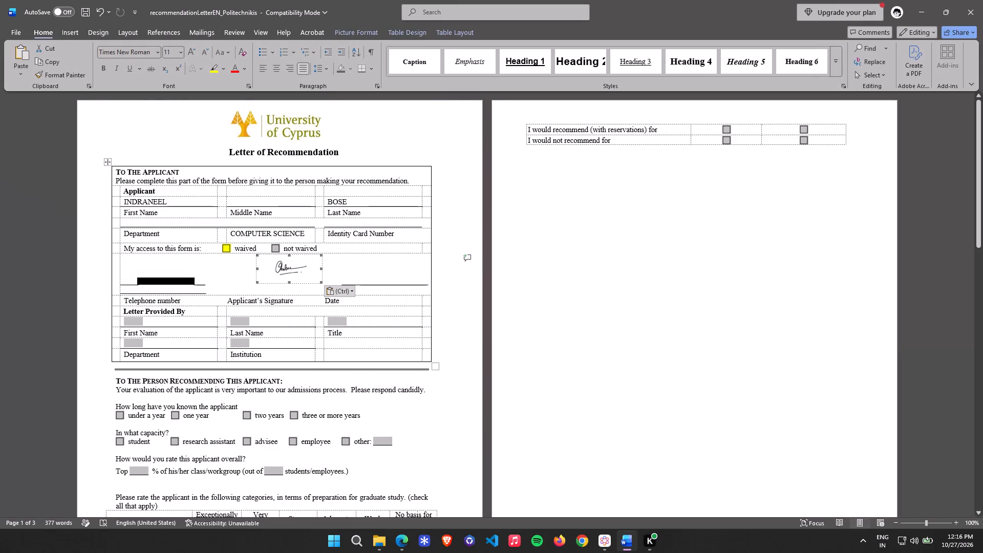
# Copy the signature picture above the Applicant's Signature label.
pyautogui.rightClick(288, 275)
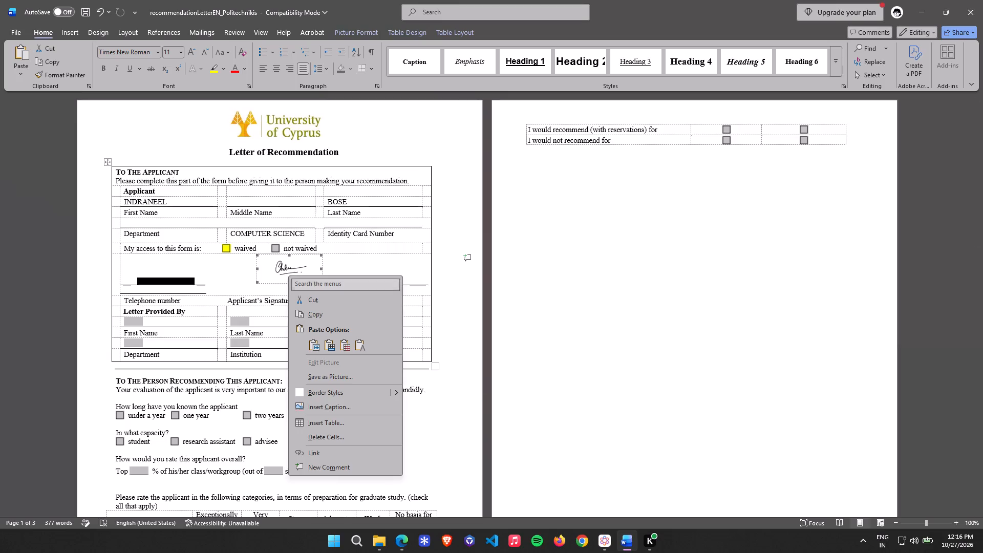
pyautogui.click(332, 318)
pyautogui.click(271, 277)
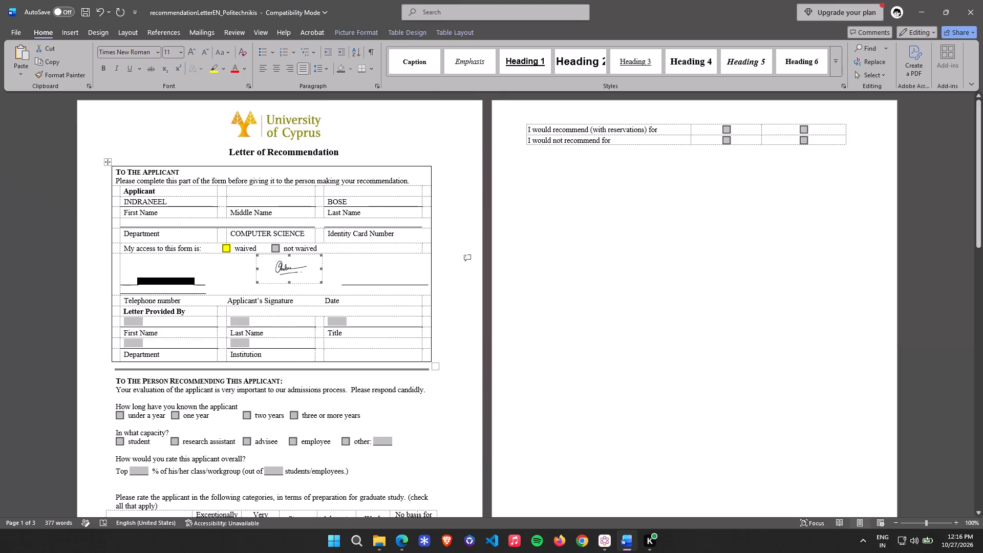
# Undo the earlier signature edits and insertion, and paste the copied, smaller signature picture on the Applicant's Signature line instead.
pyautogui.hotkey('ctrl', 'z')
pyautogui.hotkey('ctrl', 'z')
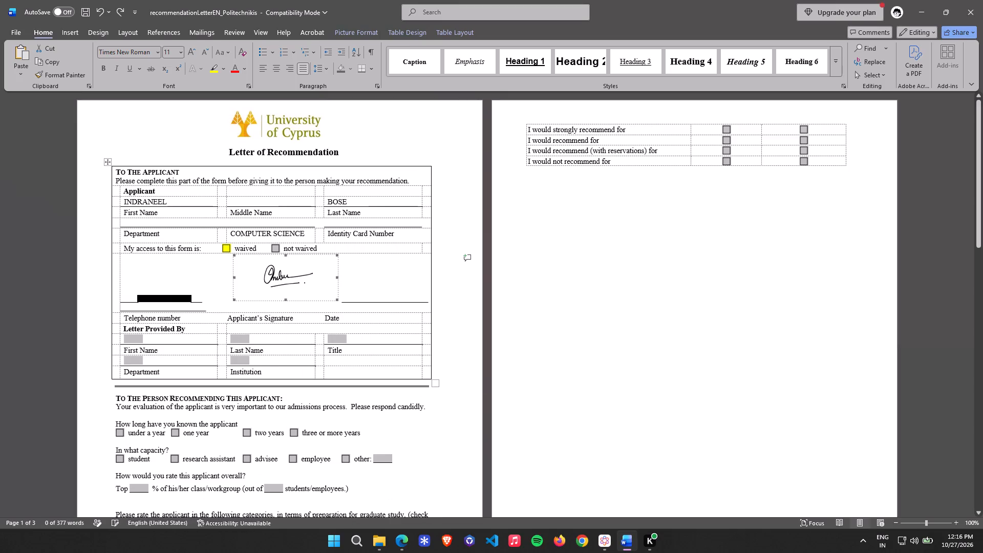
pyautogui.hotkey('ctrl', 'z')
pyautogui.hotkey('ctrl', 'z')
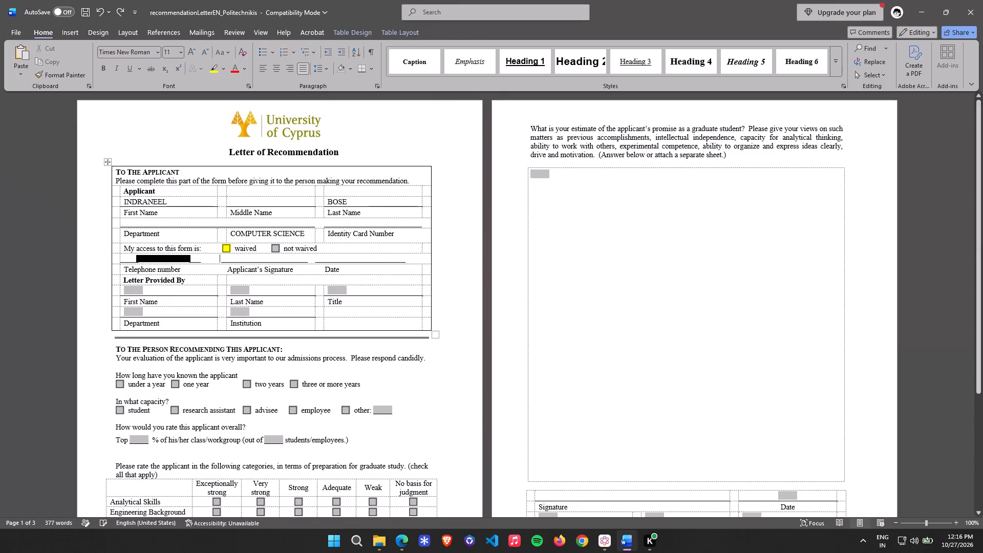
pyautogui.hotkey('ctrl', 'v')
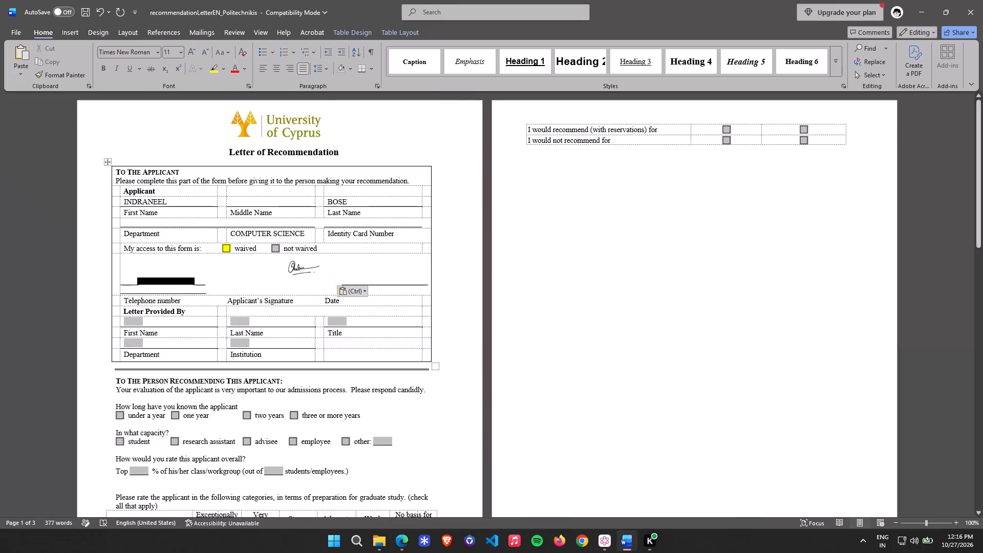
pyautogui.click(367, 292)
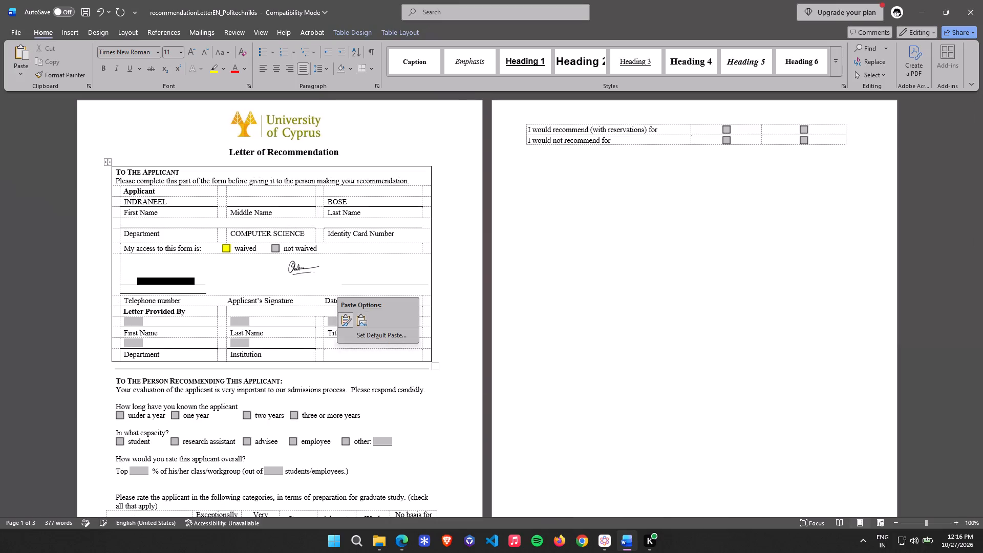
pyautogui.click(344, 320)
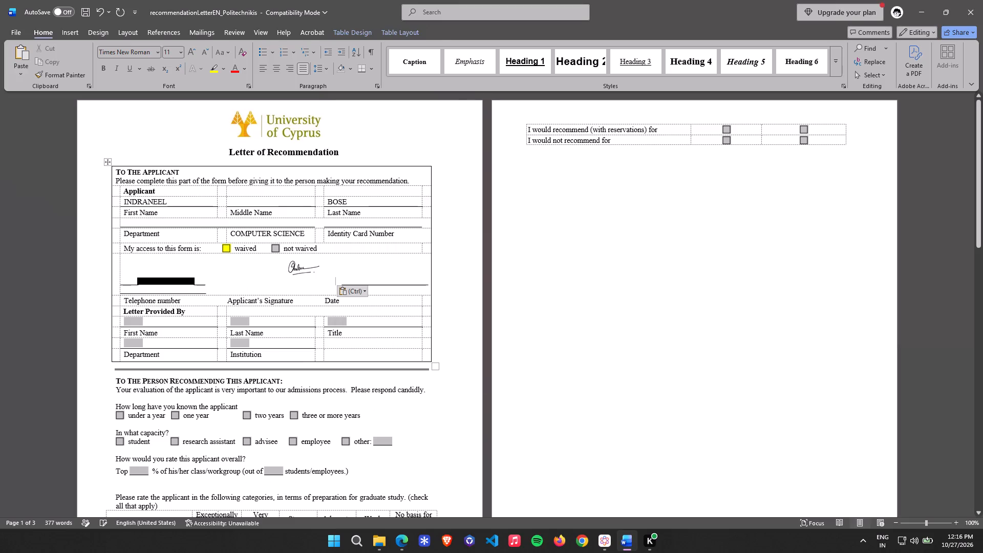
# Move the signature picture back along its row so it sits above the Applicant's Signature label.
pyautogui.click(307, 271)
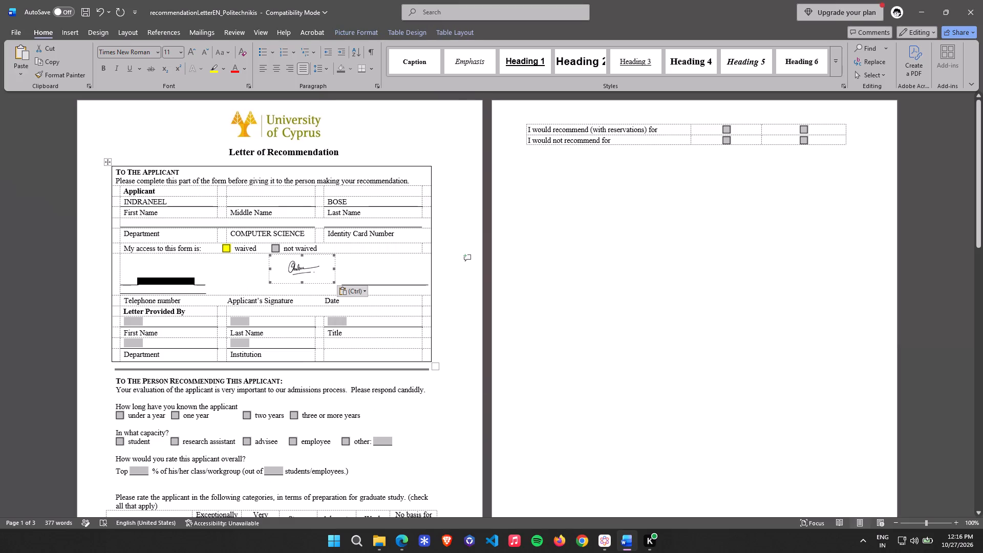
pyautogui.moveTo(304, 270); pyautogui.dragTo(245, 270)
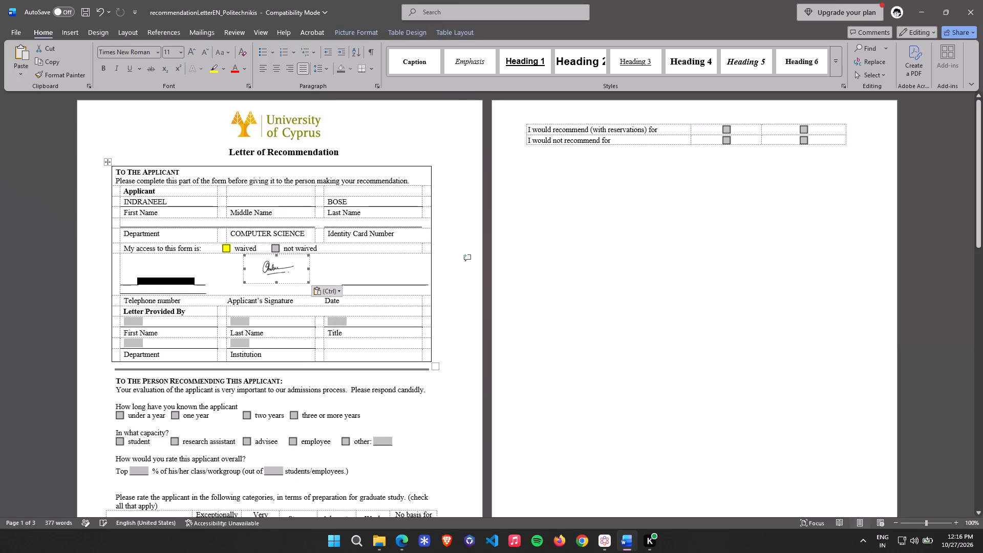
pyautogui.moveTo(274, 277); pyautogui.dragTo(243, 272)
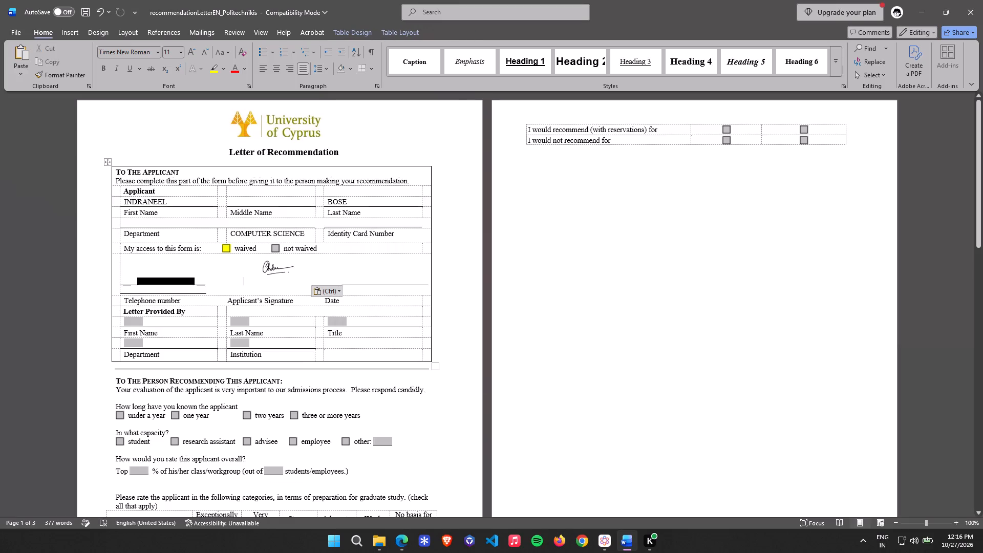
pyautogui.click(273, 269)
pyautogui.moveTo(273, 269); pyautogui.dragTo(238, 266)
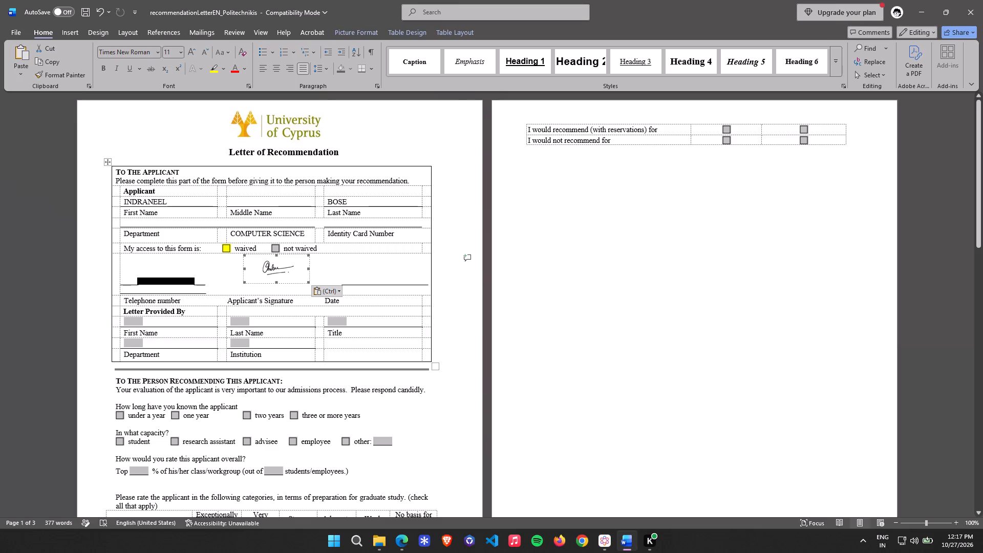
pyautogui.moveTo(280, 271); pyautogui.dragTo(238, 274)
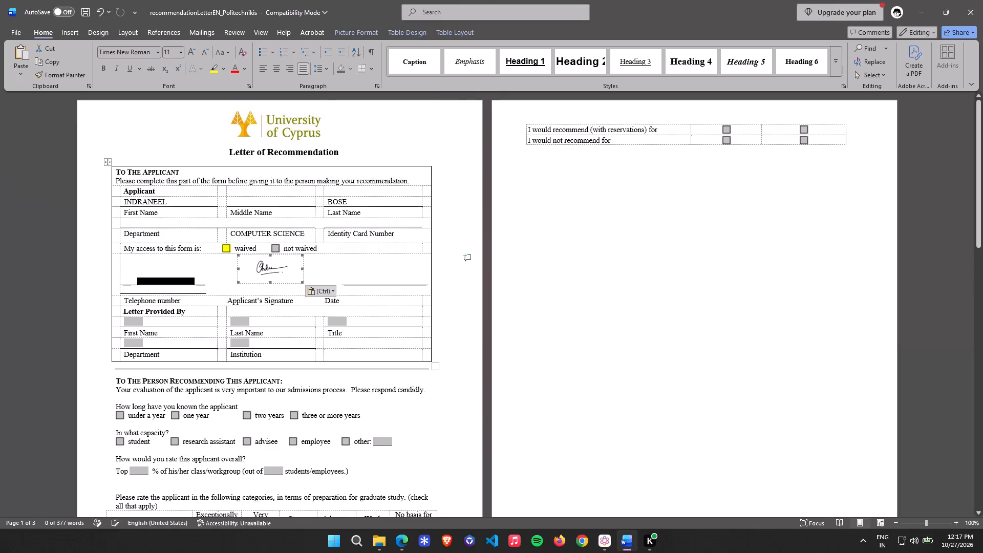
# Enlarge the signature picture slightly and proportionally.
pyautogui.moveTo(303, 281); pyautogui.dragTo(307, 285)
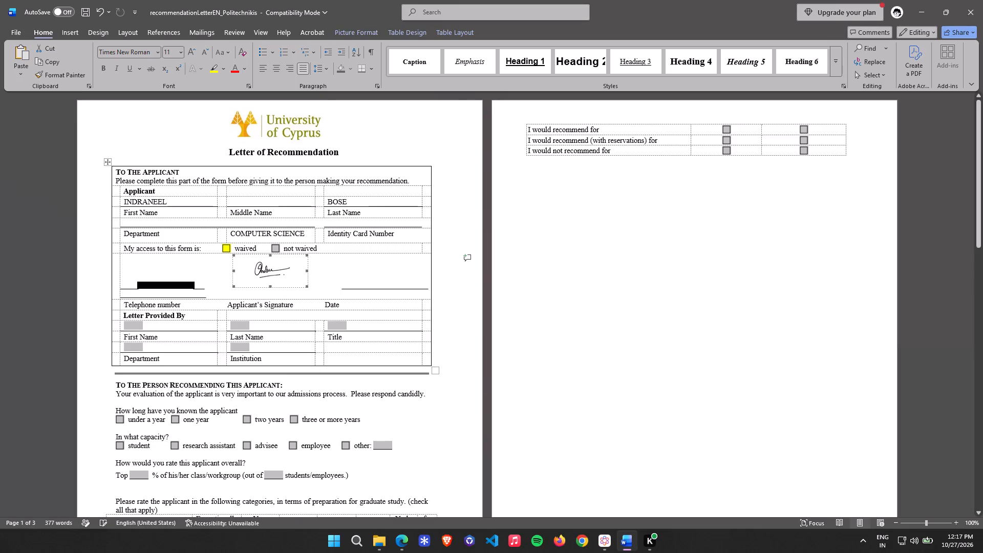
# Delete the surplus underscores wrapped below the telephone number, leaving a single blank line above the Date label.
pyautogui.click(345, 293)
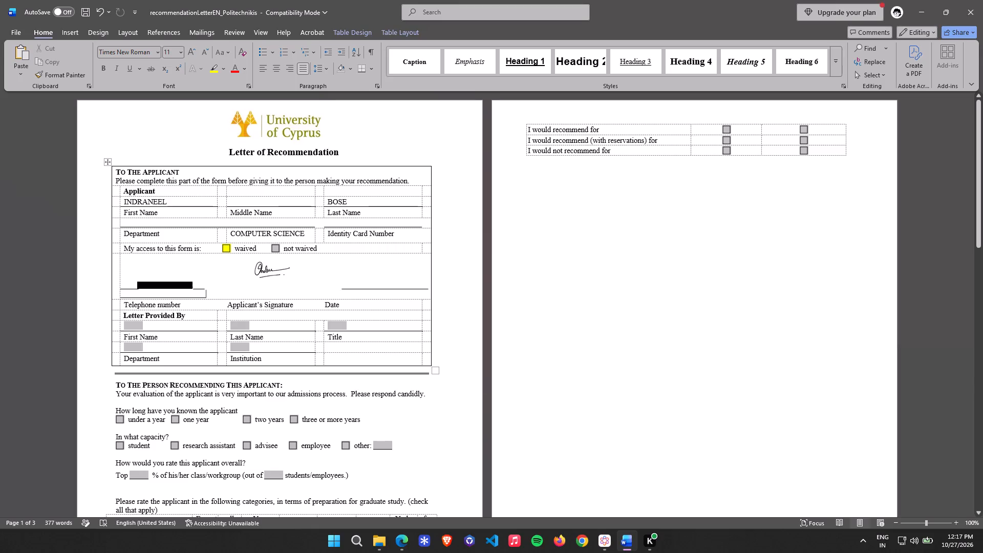
pyautogui.press('F11')
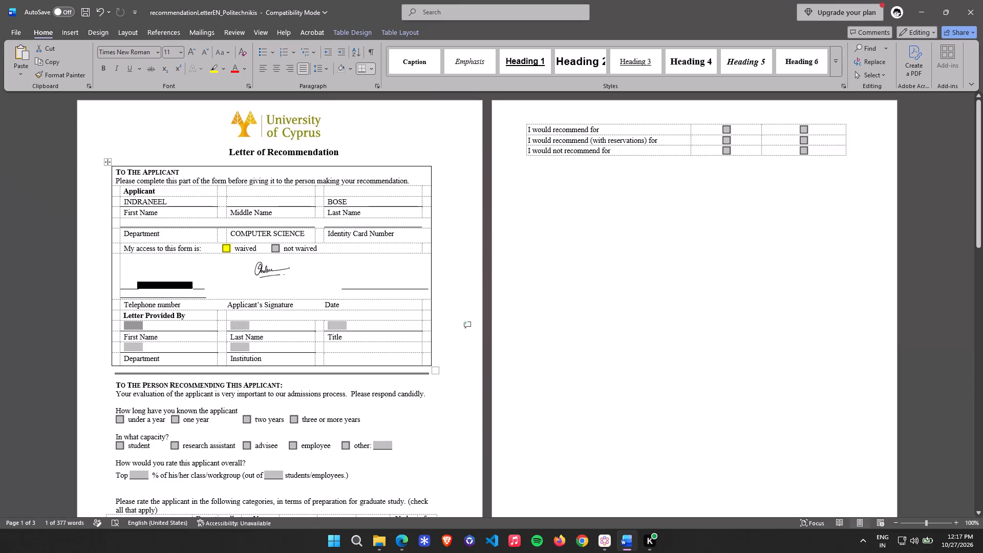
pyautogui.click(211, 296)
pyautogui.press('BackSpace')
pyautogui.press('BackSpace')
pyautogui.press('BackSpace')
pyautogui.press('BackSpace')
pyautogui.press('BackSpace')
pyautogui.press('BackSpace')
pyautogui.press('BackSpace')
pyautogui.press('BackSpace')
pyautogui.press('BackSpace')
pyautogui.press('BackSpace')
pyautogui.press('BackSpace')
pyautogui.press('BackSpace')
pyautogui.press('BackSpace')
pyautogui.press('BackSpace')
pyautogui.press('BackSpace')
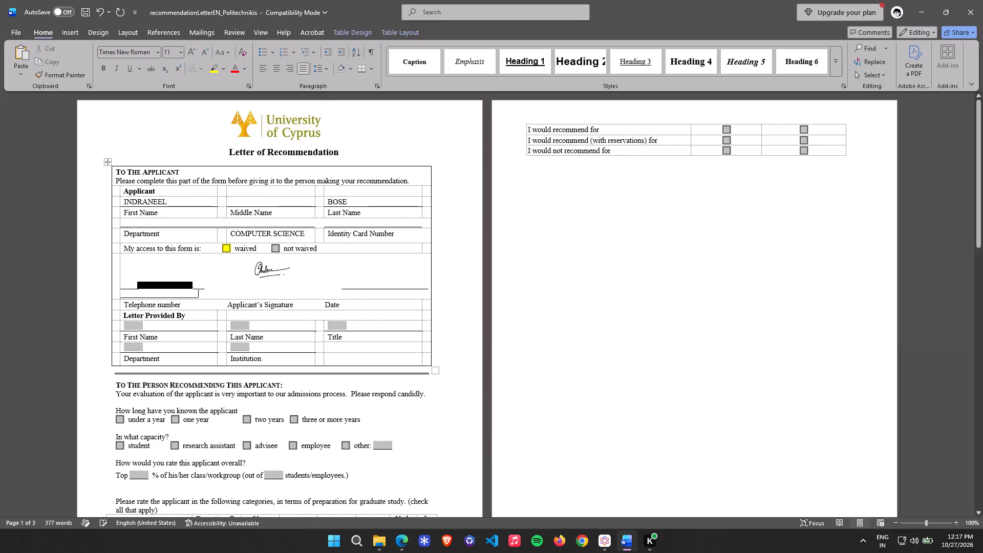
pyautogui.press('BackSpace')
pyautogui.press('BackSpace')
pyautogui.press('BackSpace')
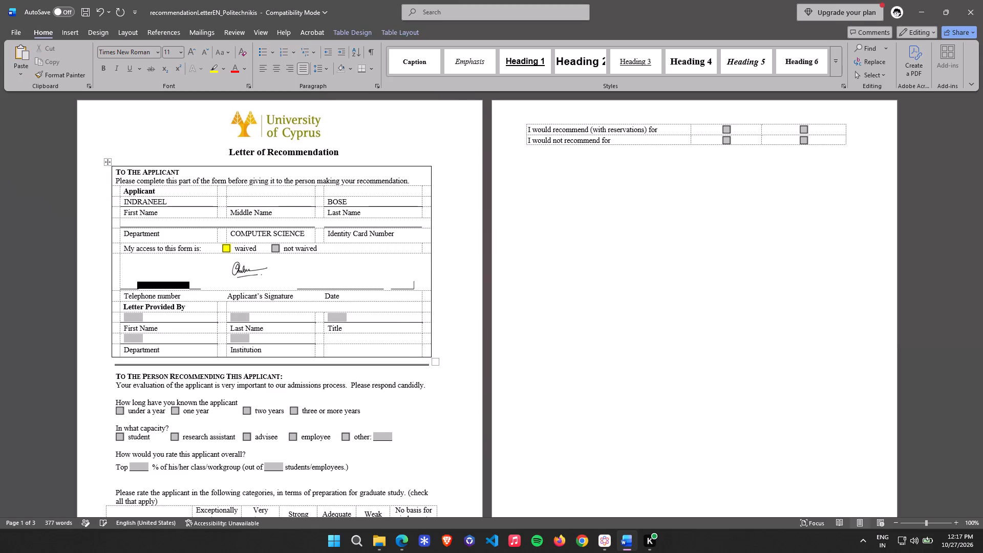
pyautogui.press('BackSpace')
pyautogui.press('BackSpace')
pyautogui.press('BackSpace')
pyautogui.press('BackSpace')
pyautogui.press('BackSpace')
pyautogui.press('BackSpace')
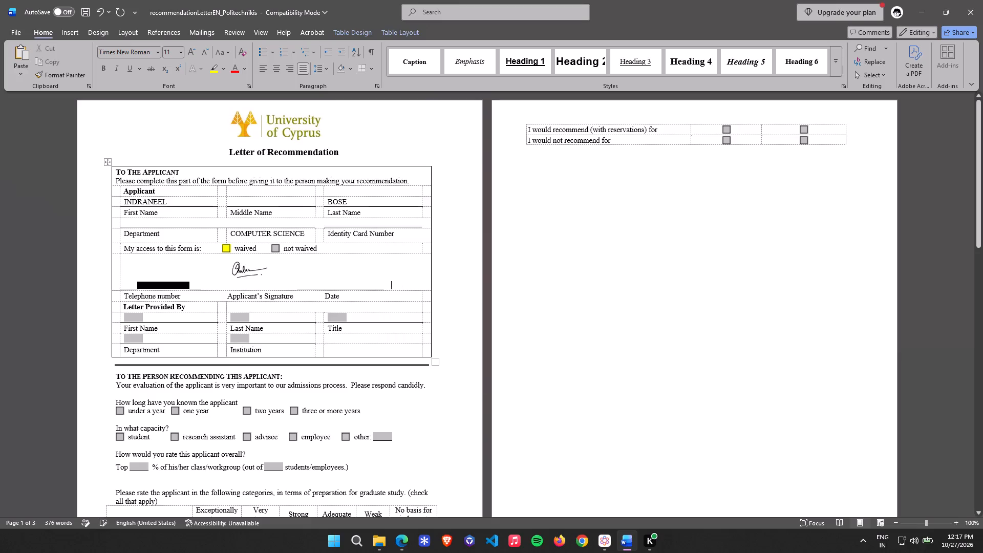
# Add spaces between the signature picture and the date line so the line sits above the Date label.
pyautogui.click(295, 288)
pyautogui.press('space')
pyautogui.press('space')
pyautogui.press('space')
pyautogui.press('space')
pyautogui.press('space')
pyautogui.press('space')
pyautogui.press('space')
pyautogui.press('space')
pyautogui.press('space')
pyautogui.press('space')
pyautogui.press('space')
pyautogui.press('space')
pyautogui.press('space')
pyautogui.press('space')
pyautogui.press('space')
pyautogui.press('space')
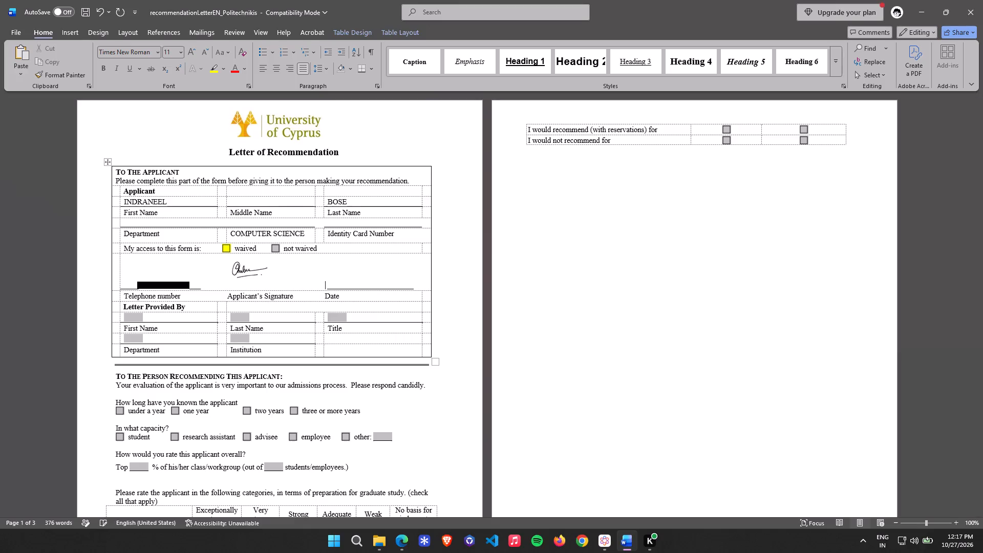
pyautogui.press('BackSpace')
pyautogui.press('BackSpace')
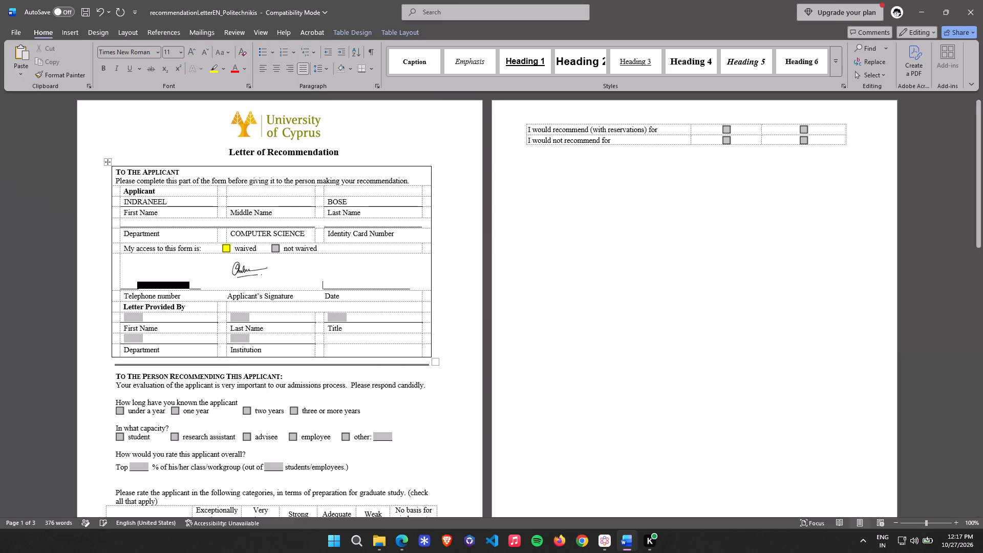
pyautogui.press('BackSpace')
pyautogui.press('BackSpace')
pyautogui.press('BackSpace')
pyautogui.press('BackSpace')
pyautogui.press('BackSpace')
# Enter 23/10/2026 on the line above the Date label.
pyautogui.click(338, 280)
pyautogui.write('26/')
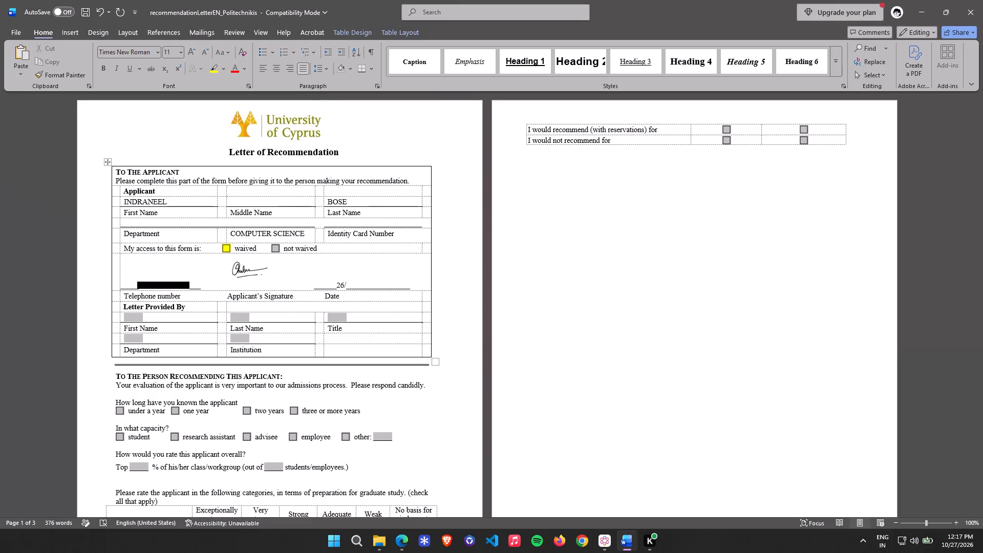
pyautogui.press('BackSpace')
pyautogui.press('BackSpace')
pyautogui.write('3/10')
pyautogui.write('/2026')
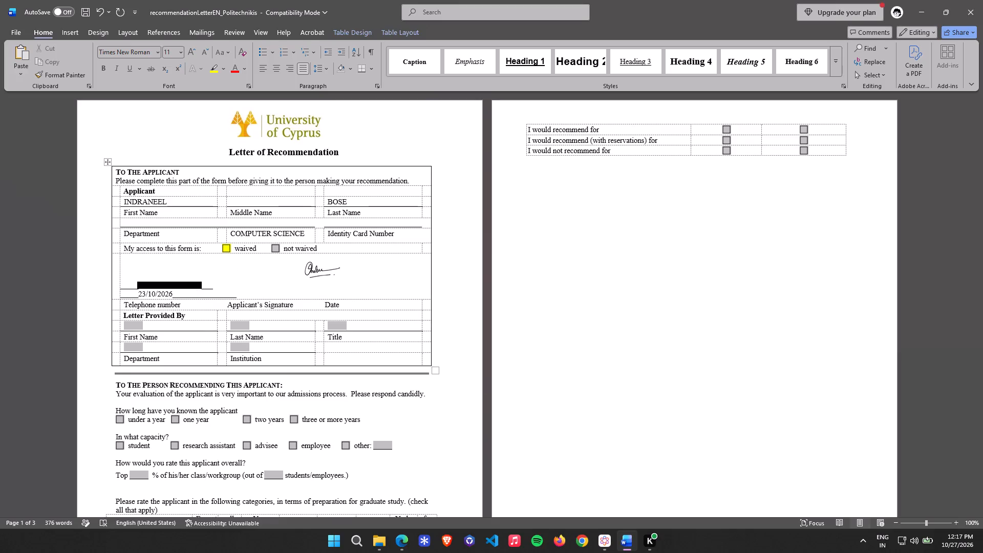
# Delete surplus underscores after the date so the telephone number, signature and date share one line.
pyautogui.click(236, 292)
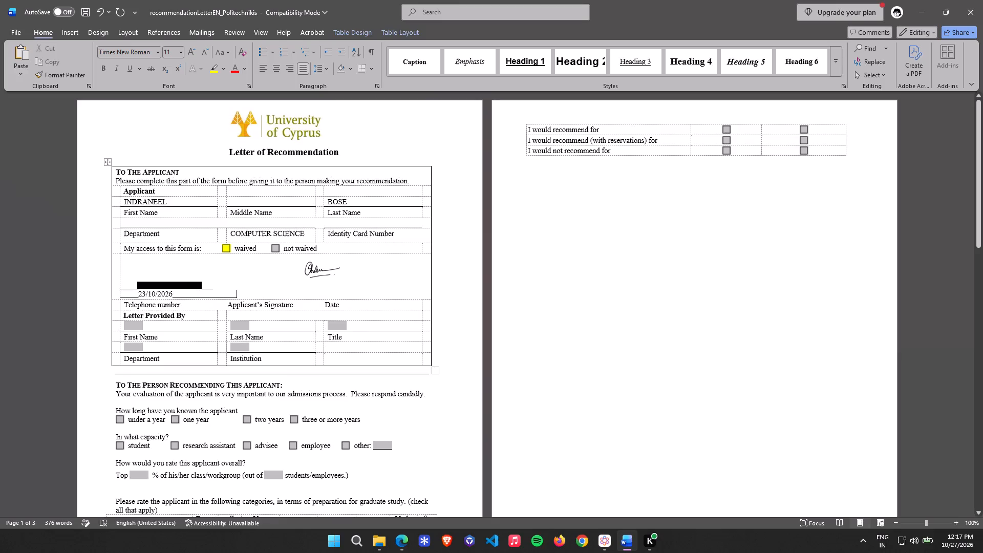
pyautogui.press('BackSpace')
pyautogui.press('BackSpace')
pyautogui.press('BackSpace')
pyautogui.press('BackSpace')
pyautogui.press('BackSpace')
pyautogui.press('BackSpace')
pyautogui.press('BackSpace')
pyautogui.press('BackSpace')
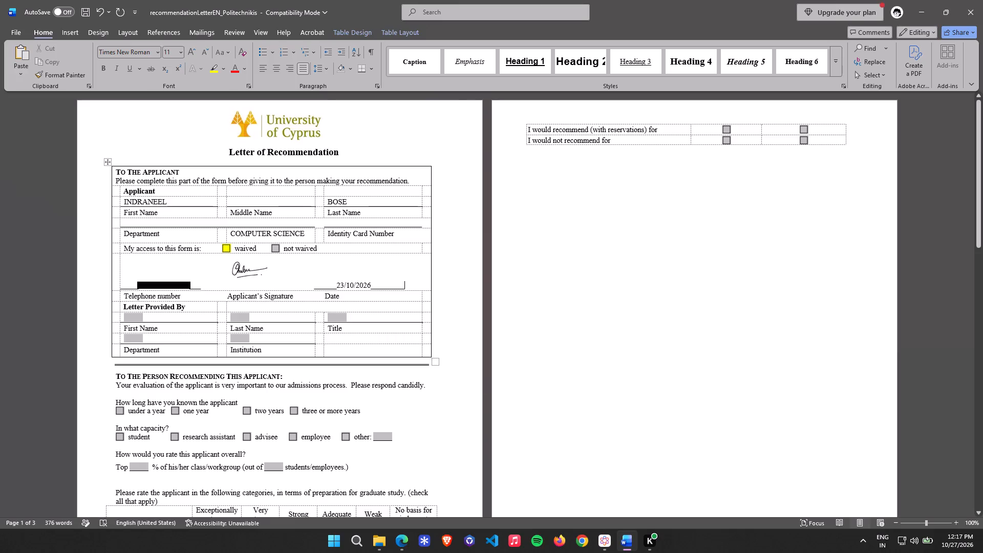
# Enter Srinivasa as the First Name in the Letter Provided By section.
pyautogui.click(132, 314)
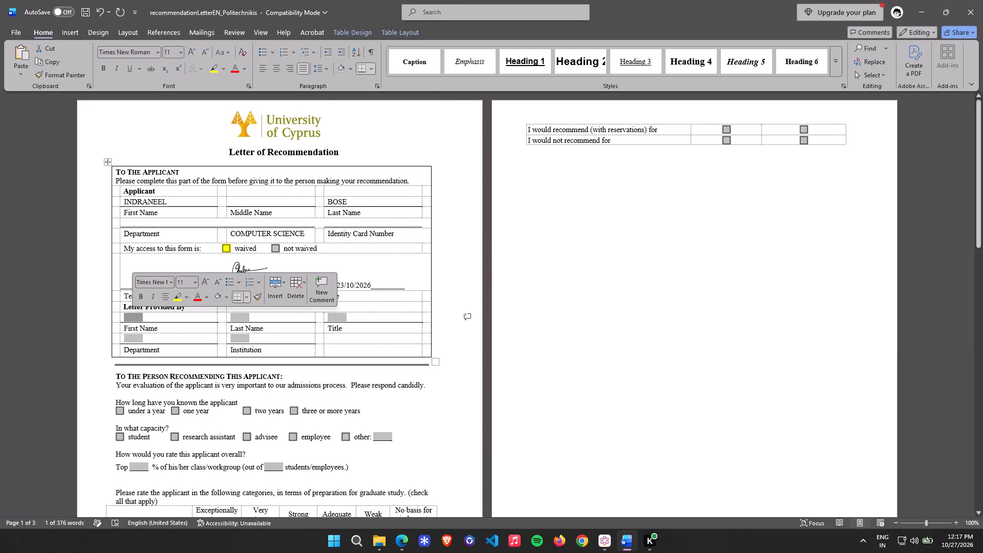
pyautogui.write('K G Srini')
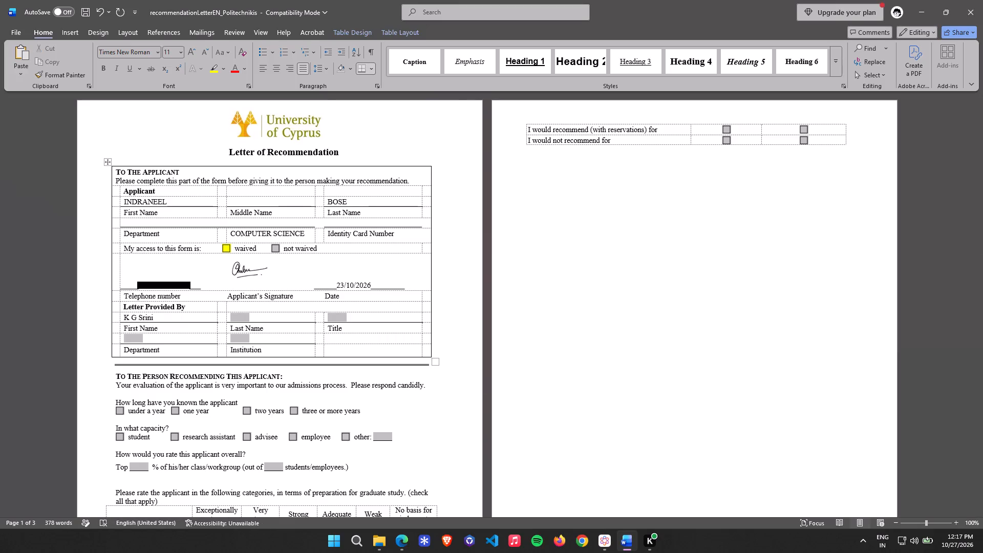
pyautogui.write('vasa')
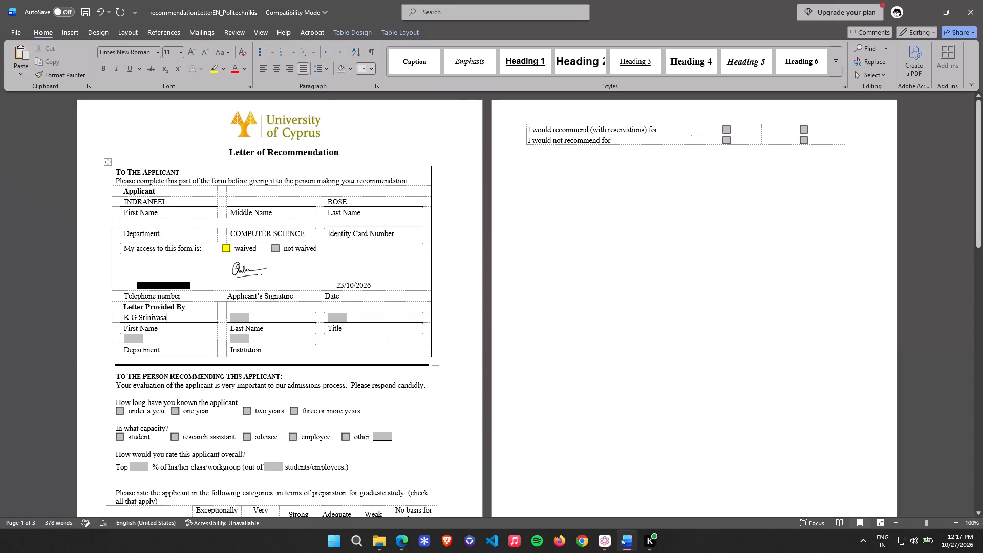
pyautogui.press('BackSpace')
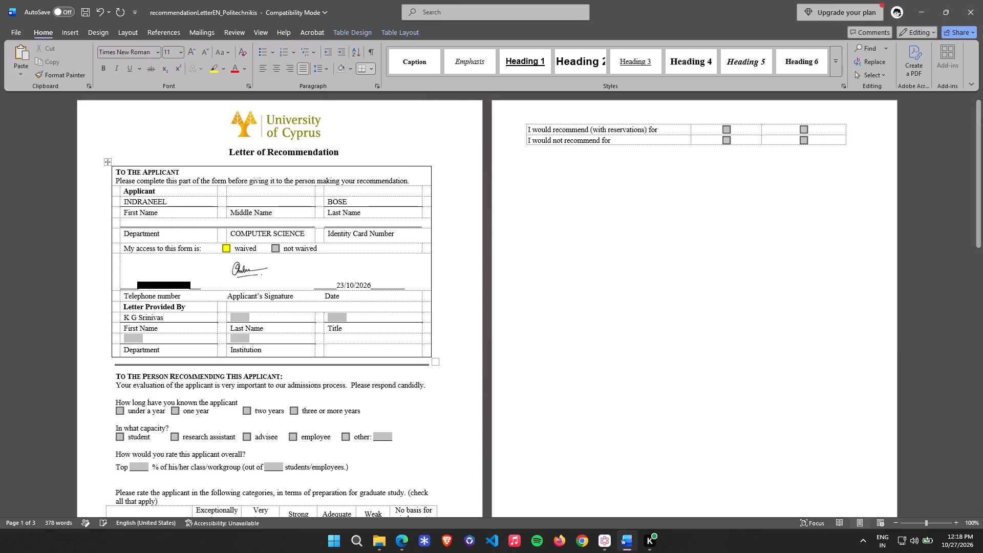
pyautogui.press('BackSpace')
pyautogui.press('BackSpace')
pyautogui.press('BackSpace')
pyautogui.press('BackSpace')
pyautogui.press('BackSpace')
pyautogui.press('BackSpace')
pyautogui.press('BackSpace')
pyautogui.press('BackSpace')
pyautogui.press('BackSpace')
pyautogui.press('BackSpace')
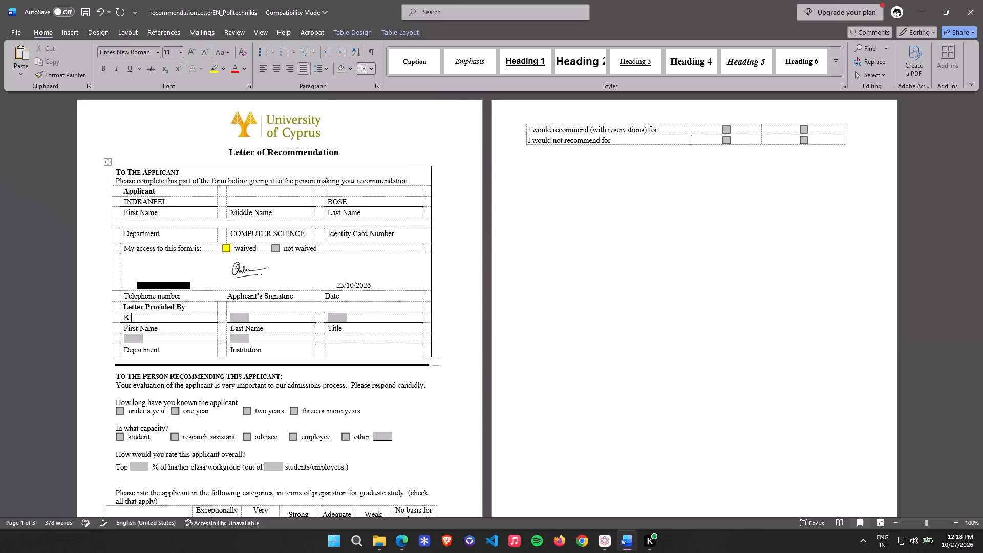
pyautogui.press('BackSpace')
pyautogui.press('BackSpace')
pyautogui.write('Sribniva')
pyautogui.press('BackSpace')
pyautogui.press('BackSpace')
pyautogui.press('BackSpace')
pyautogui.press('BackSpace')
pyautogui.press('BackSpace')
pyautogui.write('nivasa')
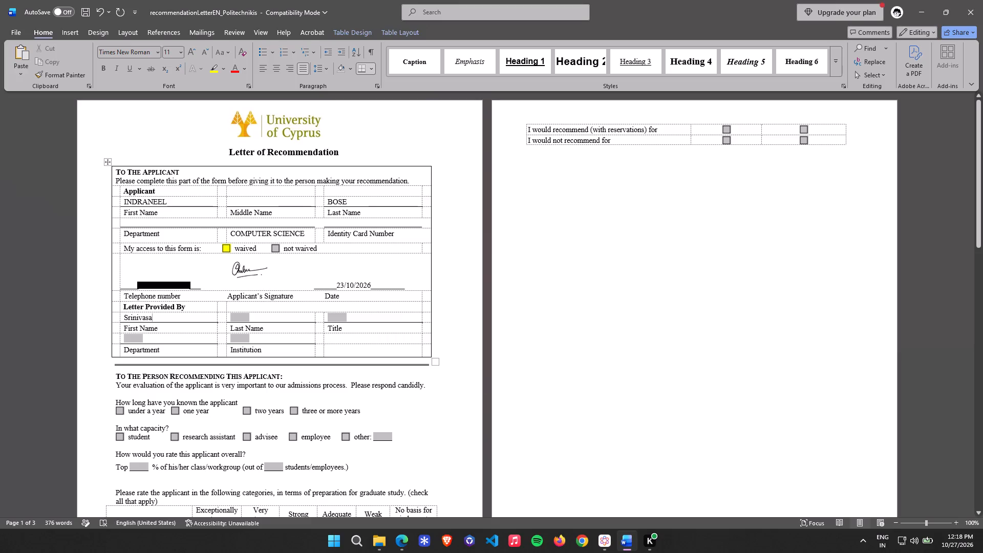
# Enter the recommender's last name in the Last Name field of the Letter Provided By section.
pyautogui.click(341, 317)
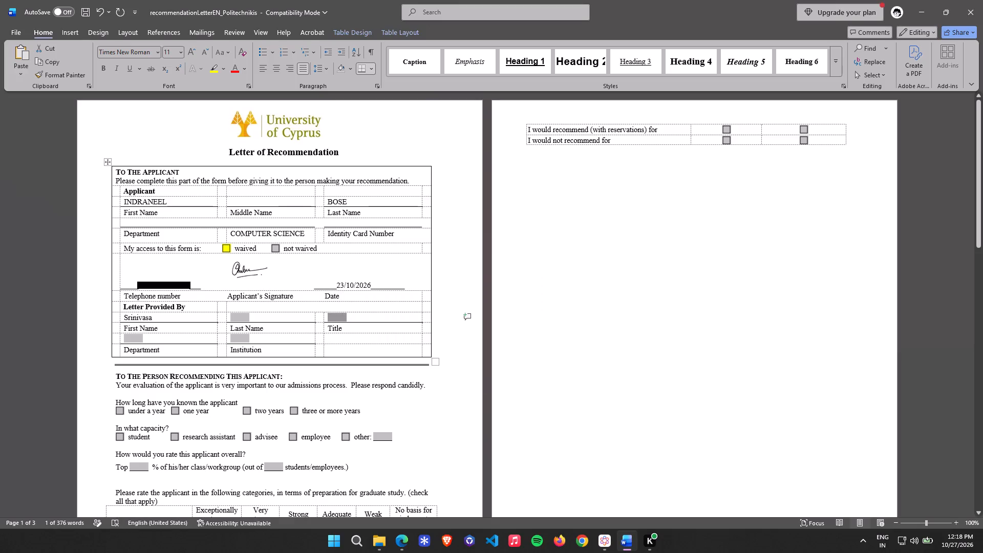
pyautogui.click(231, 317)
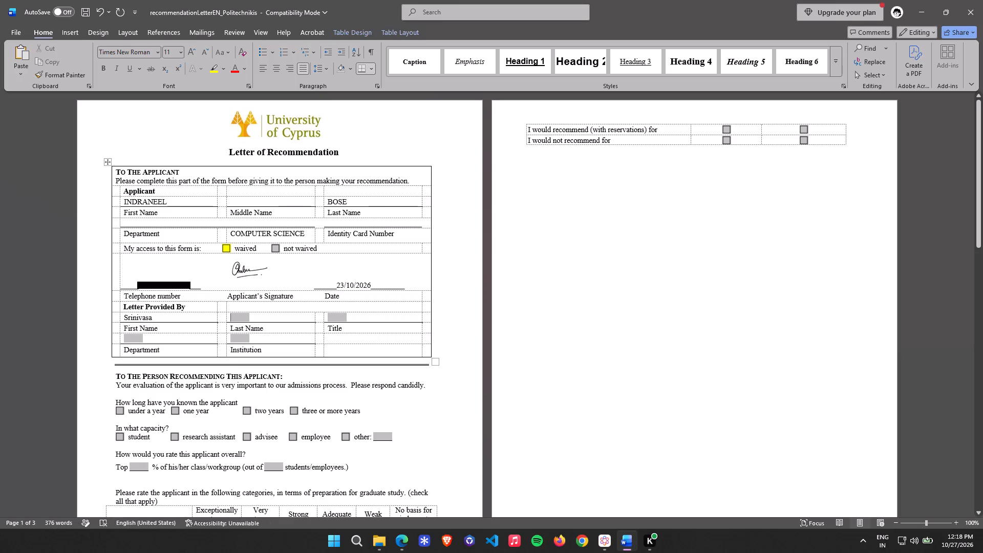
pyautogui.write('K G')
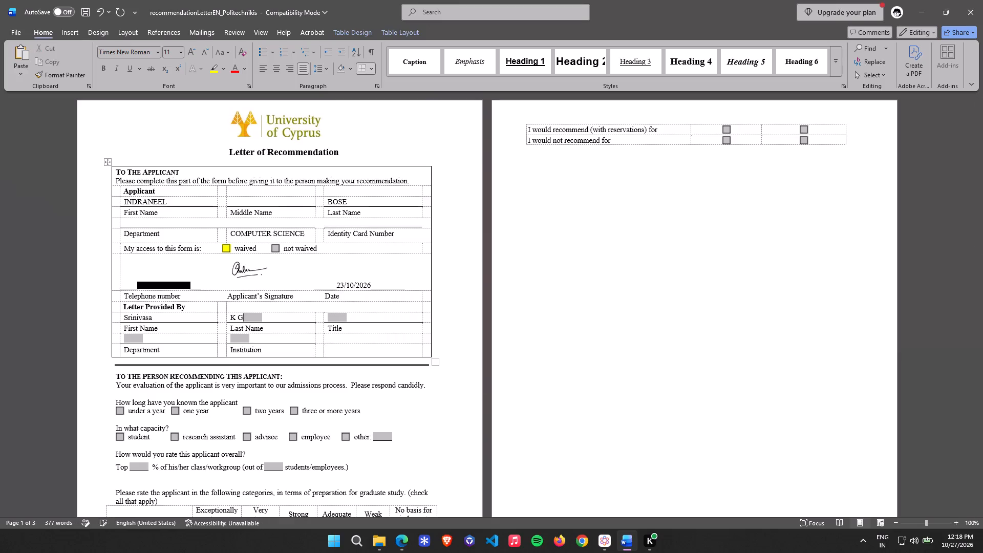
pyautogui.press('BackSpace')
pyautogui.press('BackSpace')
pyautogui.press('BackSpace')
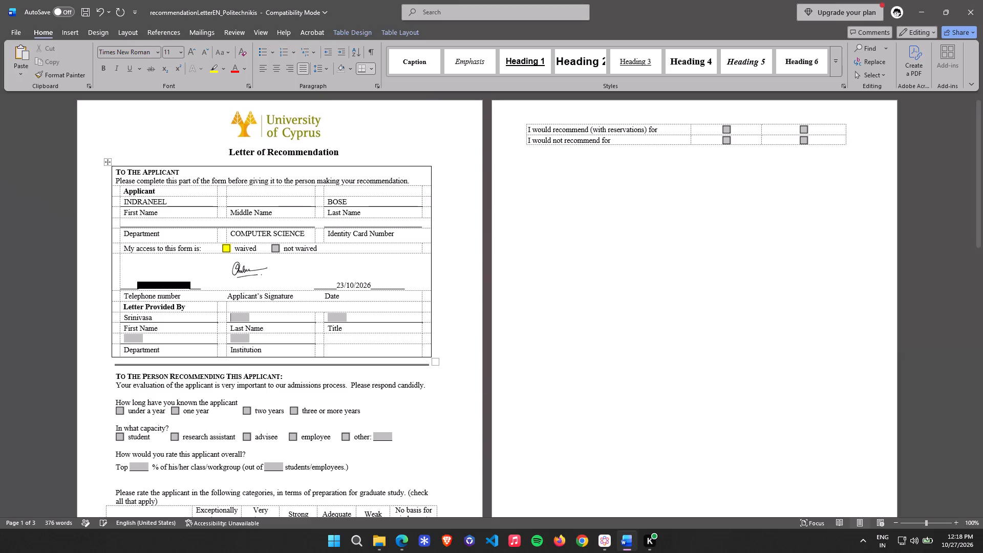
pyautogui.click(239, 315)
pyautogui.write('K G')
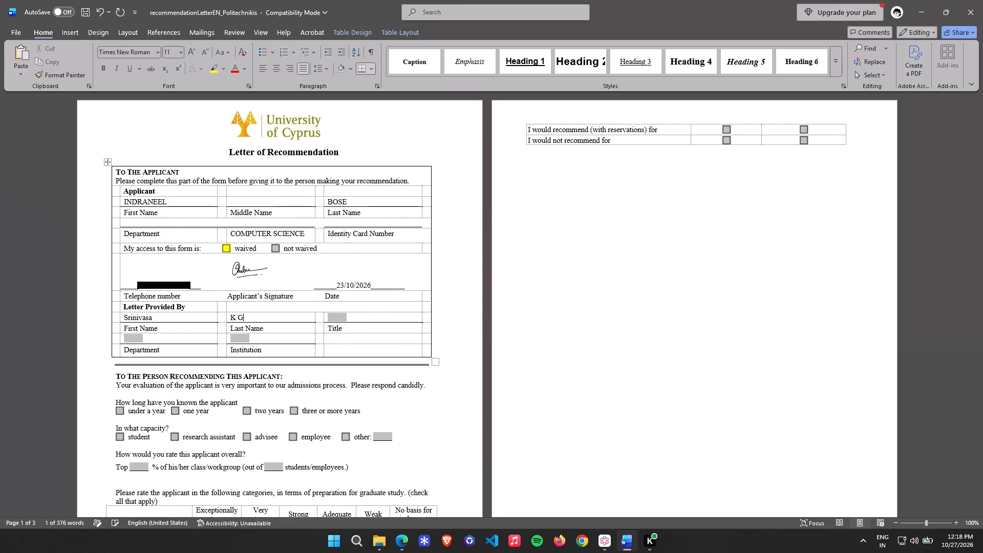
# Enter Dr. as the Title in the Letter Provided By section.
pyautogui.click(334, 317)
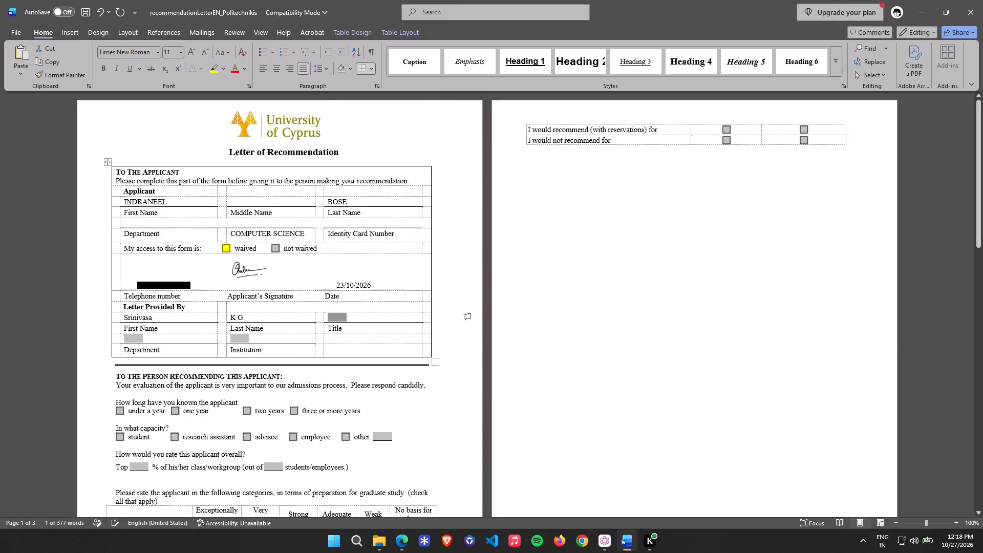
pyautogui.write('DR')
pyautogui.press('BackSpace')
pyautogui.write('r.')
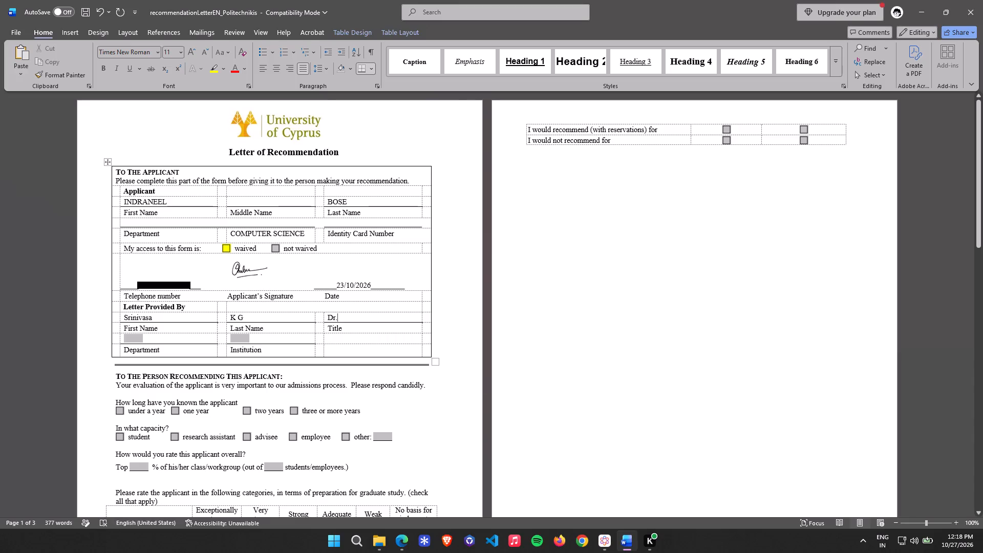
# Enter Data Science & AI as the Department in the Letter Provided By section.
pyautogui.click(135, 341)
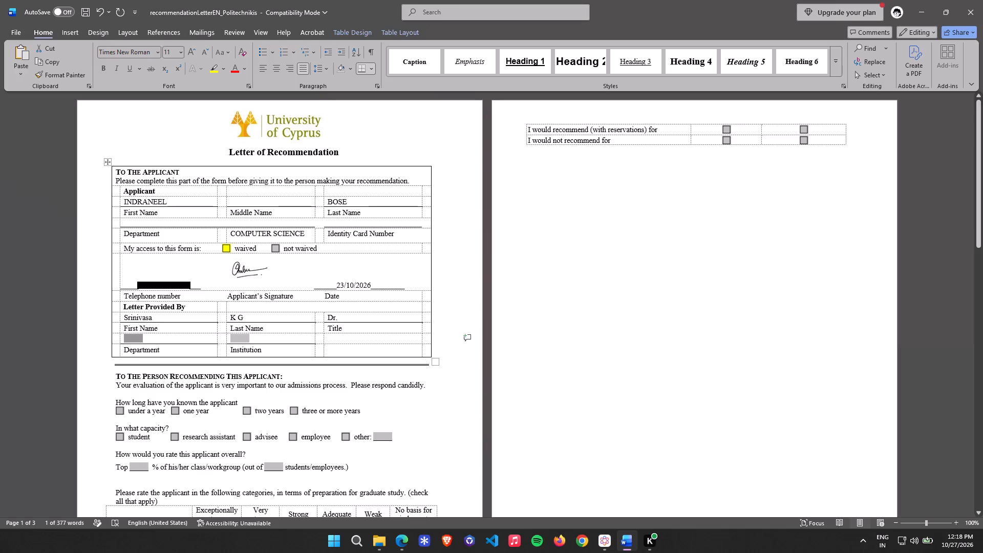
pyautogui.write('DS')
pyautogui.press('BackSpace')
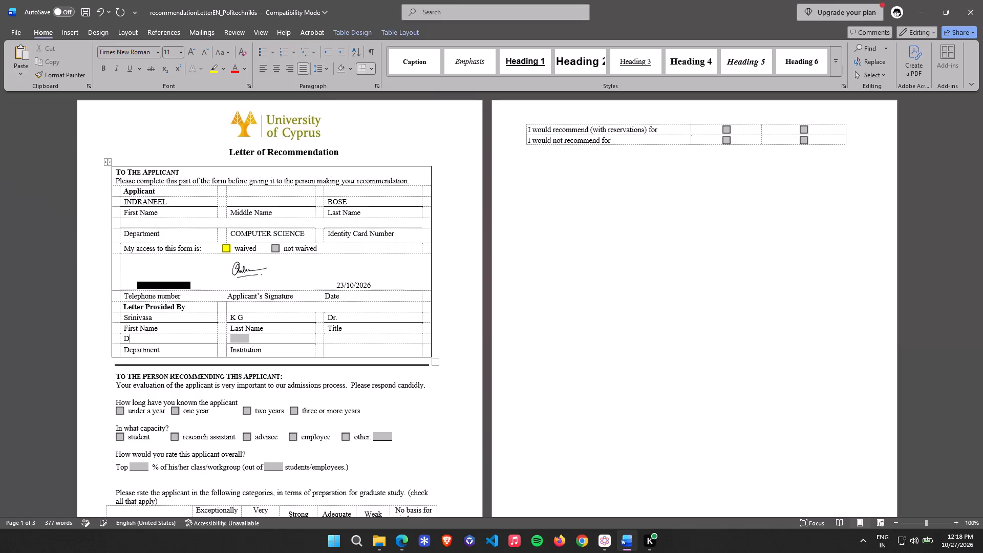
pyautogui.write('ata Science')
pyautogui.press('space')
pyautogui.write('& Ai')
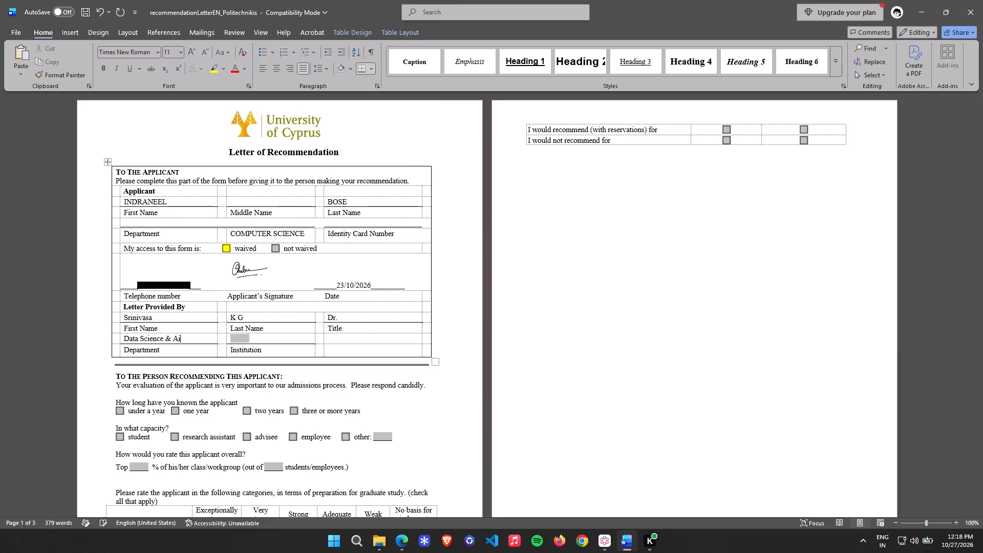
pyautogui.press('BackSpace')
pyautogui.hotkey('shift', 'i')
# Enter IIIT Naya Raipur as the Institution in the Letter Provided By section.
pyautogui.click(237, 339)
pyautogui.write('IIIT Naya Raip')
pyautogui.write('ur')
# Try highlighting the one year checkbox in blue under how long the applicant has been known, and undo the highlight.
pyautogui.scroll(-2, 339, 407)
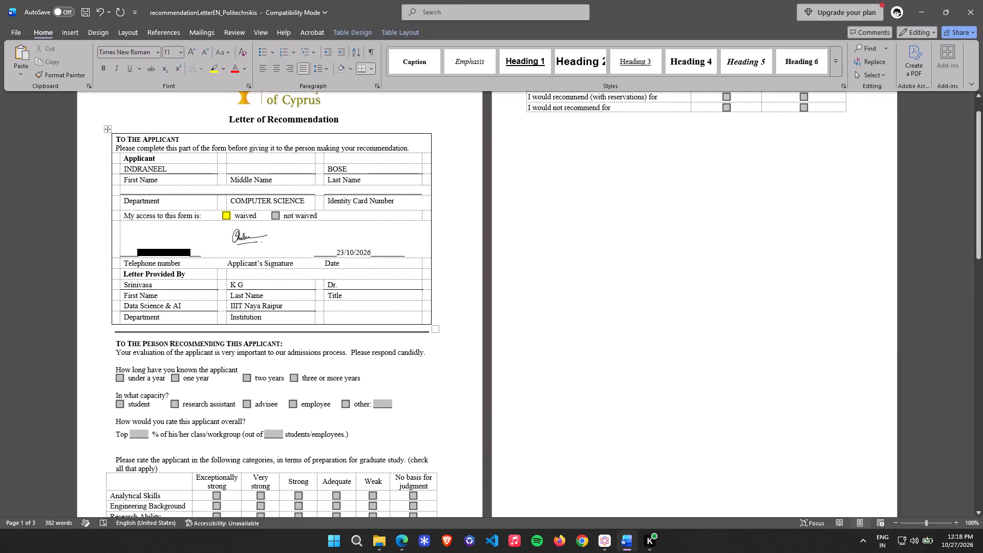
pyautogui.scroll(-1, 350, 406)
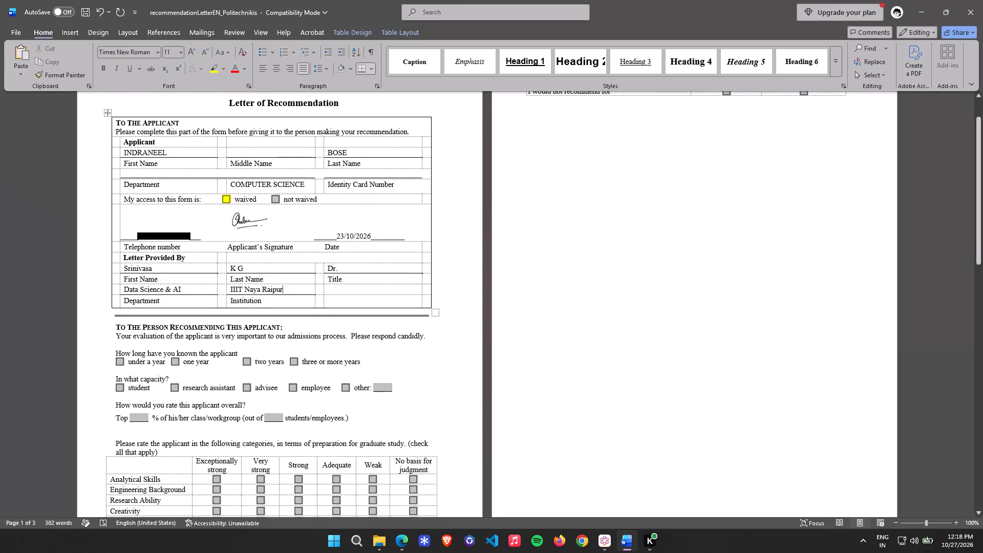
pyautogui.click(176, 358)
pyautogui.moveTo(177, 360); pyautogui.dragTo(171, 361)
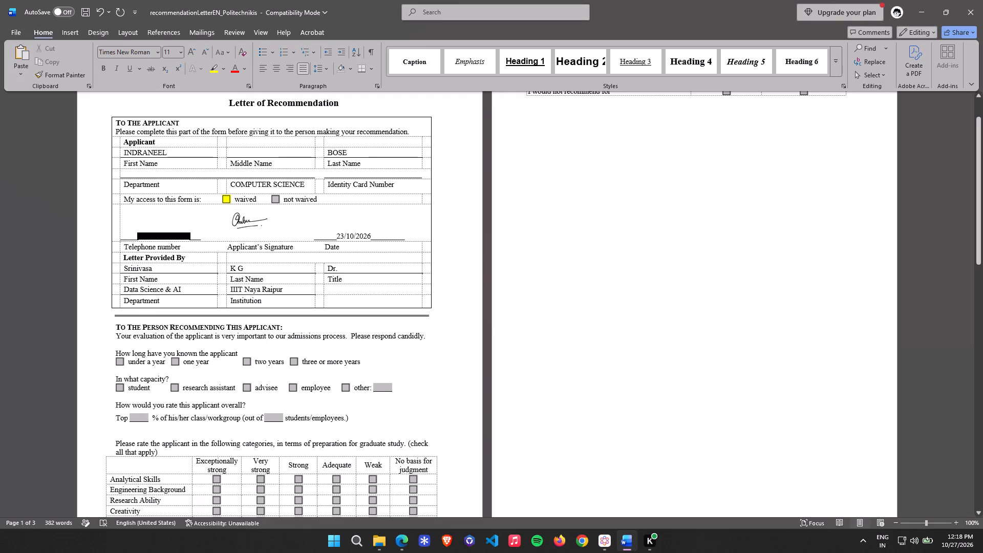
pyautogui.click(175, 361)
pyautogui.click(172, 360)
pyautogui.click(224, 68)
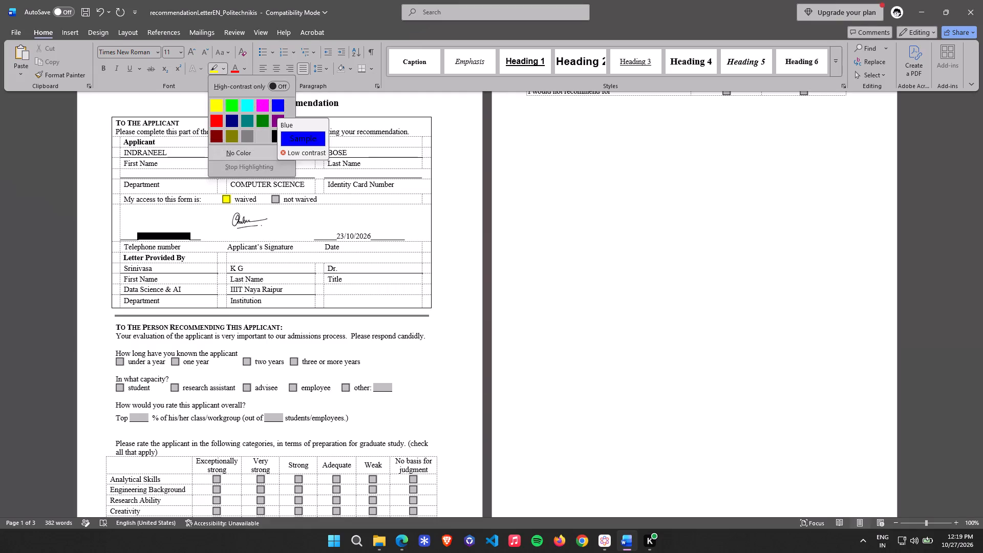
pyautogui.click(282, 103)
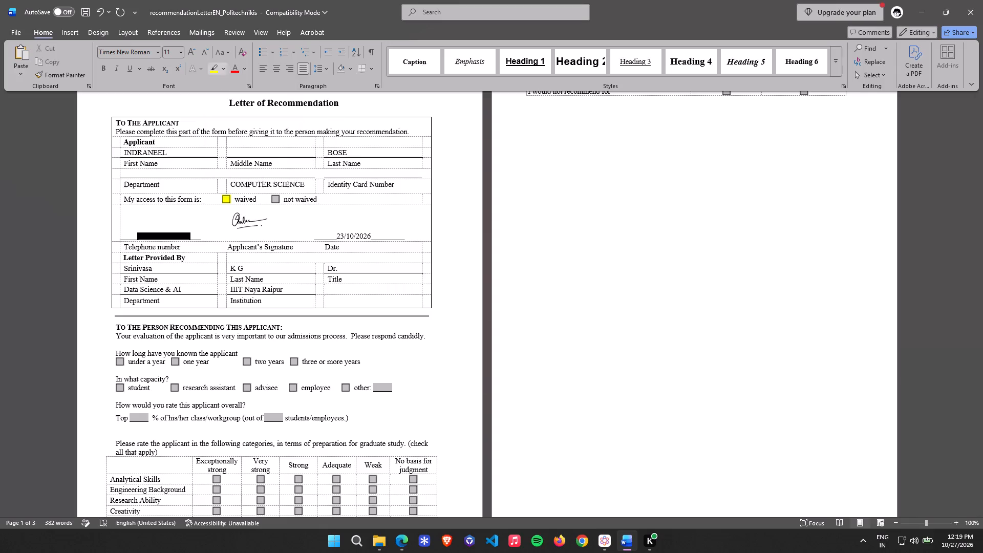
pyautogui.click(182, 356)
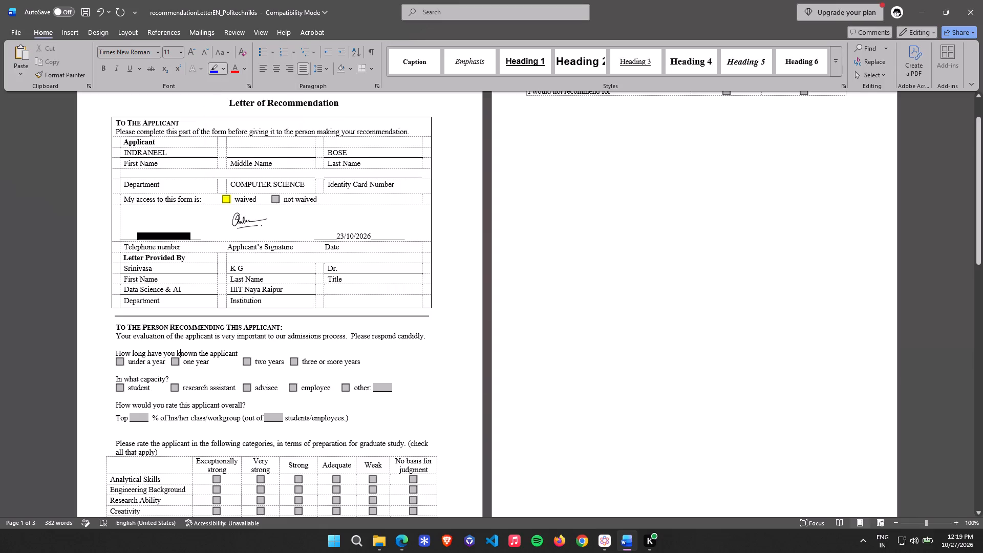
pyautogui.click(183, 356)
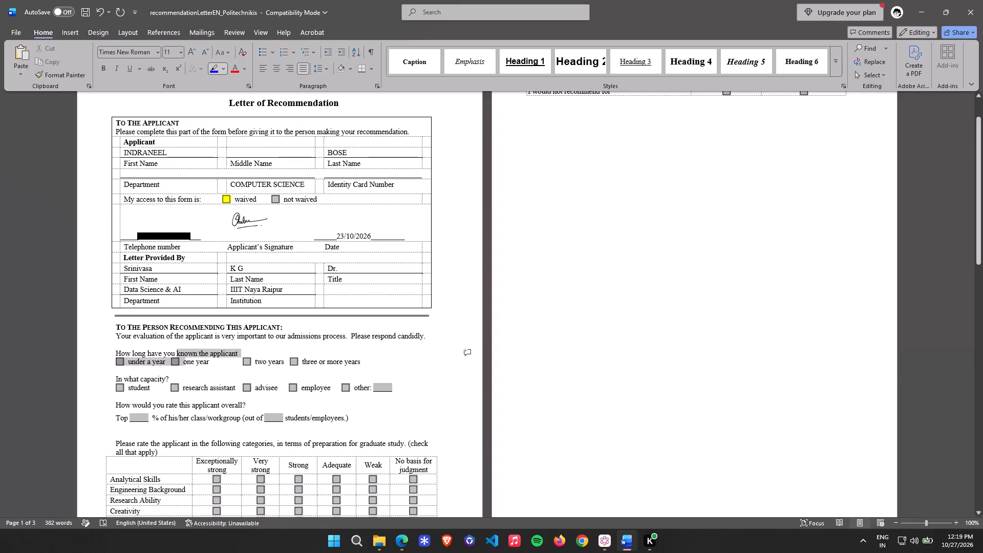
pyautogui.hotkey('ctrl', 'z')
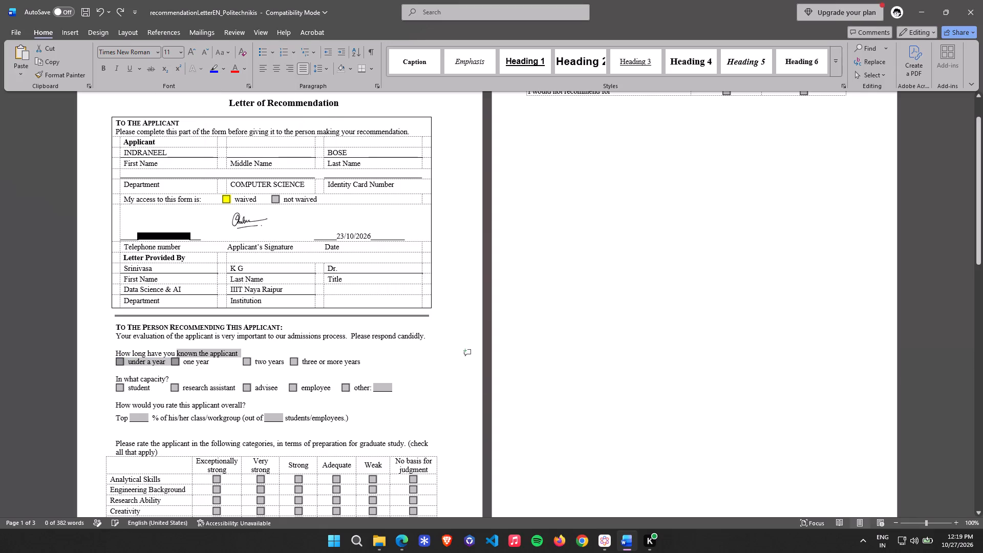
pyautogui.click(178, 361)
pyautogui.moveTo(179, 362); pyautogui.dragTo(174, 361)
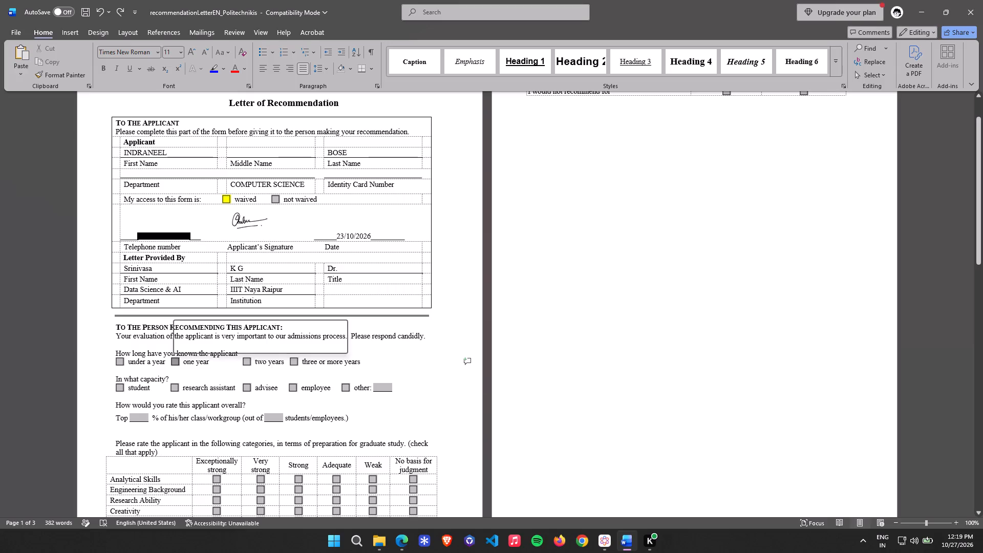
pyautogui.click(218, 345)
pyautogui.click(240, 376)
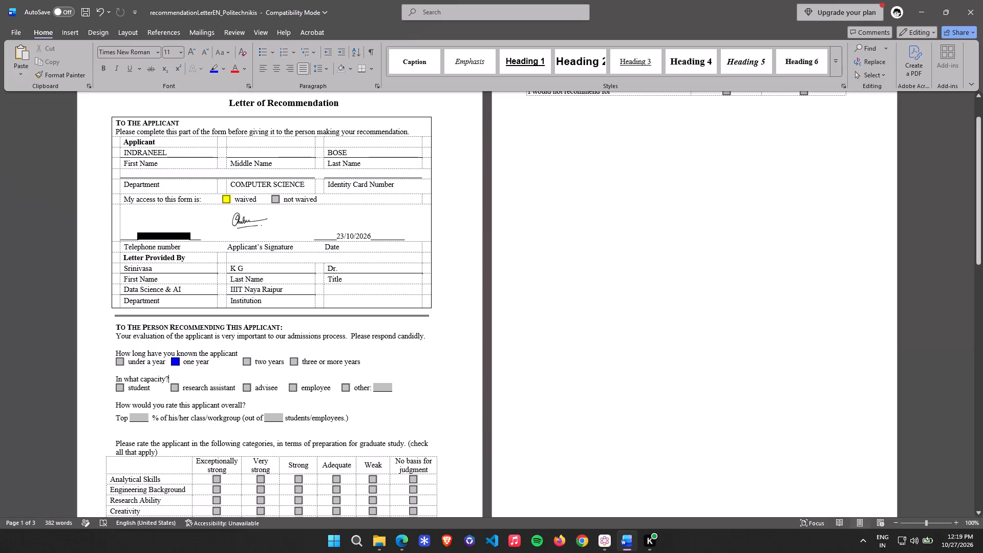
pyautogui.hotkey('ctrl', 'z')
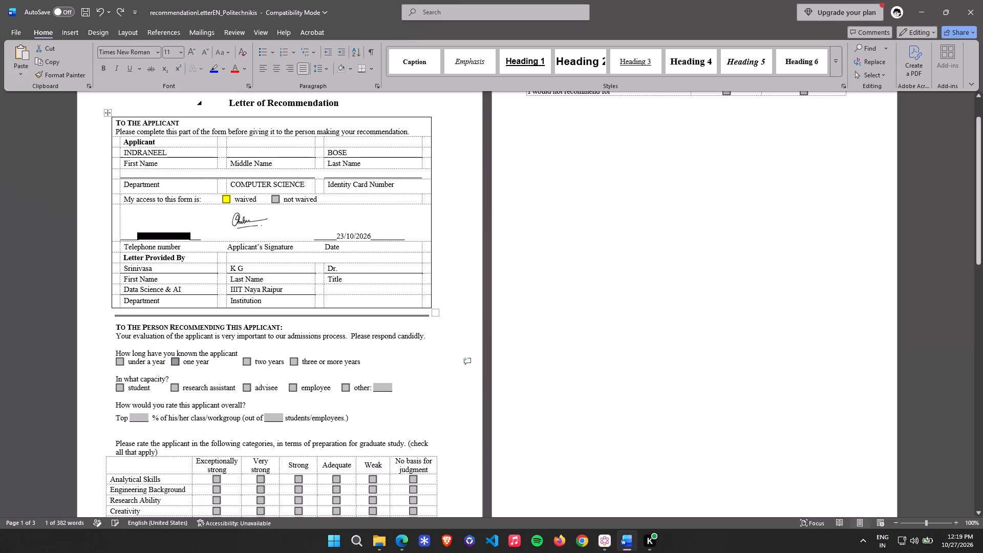
# Highlight the one year checkbox in yellow under how long the applicant has been known.
pyautogui.click(227, 71)
pyautogui.click(207, 104)
pyautogui.click(221, 70)
pyautogui.click(217, 112)
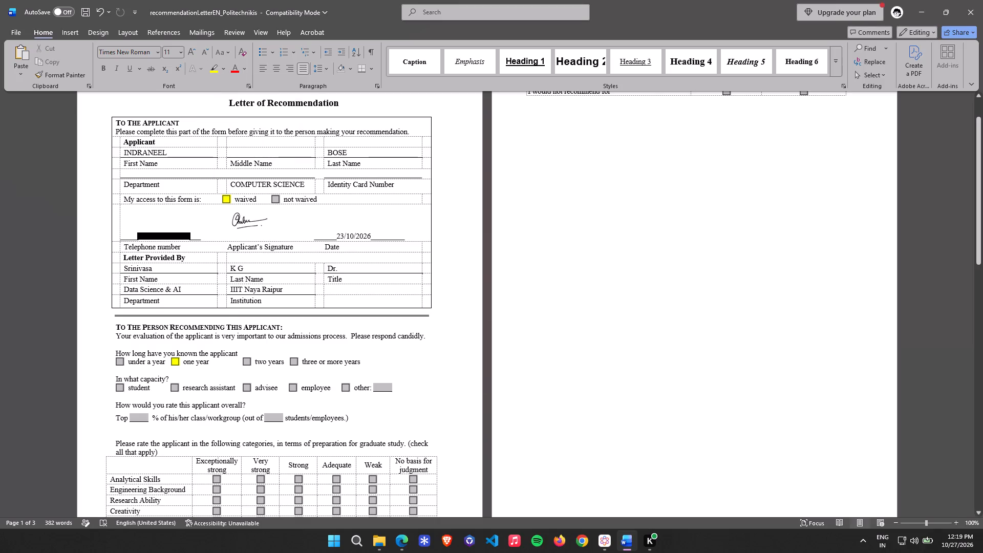
# Highlight the research assistant and student checkboxes in yellow under In what capacity.
pyautogui.moveTo(172, 389); pyautogui.dragTo(179, 387)
pyautogui.moveTo(179, 387); pyautogui.dragTo(178, 387)
pyautogui.moveTo(176, 387); pyautogui.dragTo(172, 389)
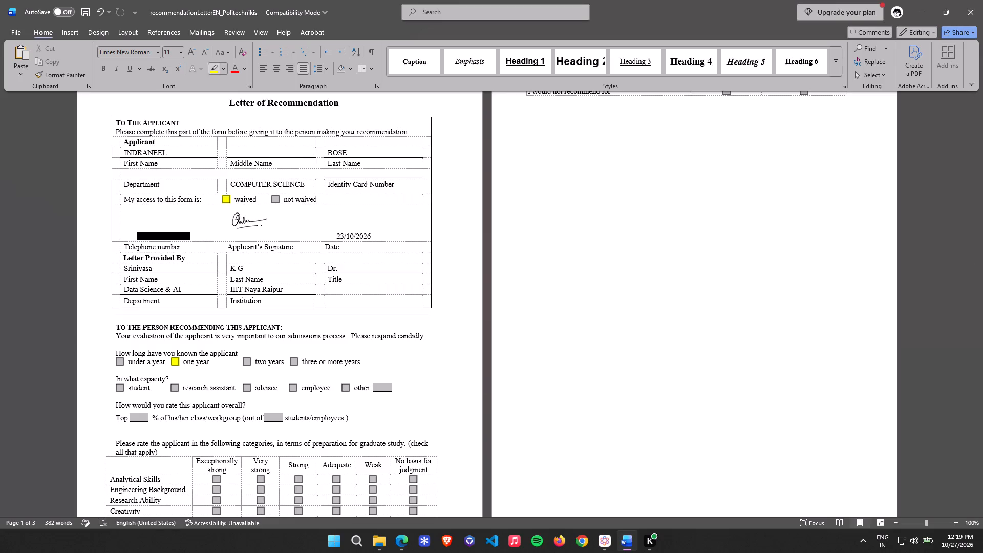
pyautogui.click(211, 69)
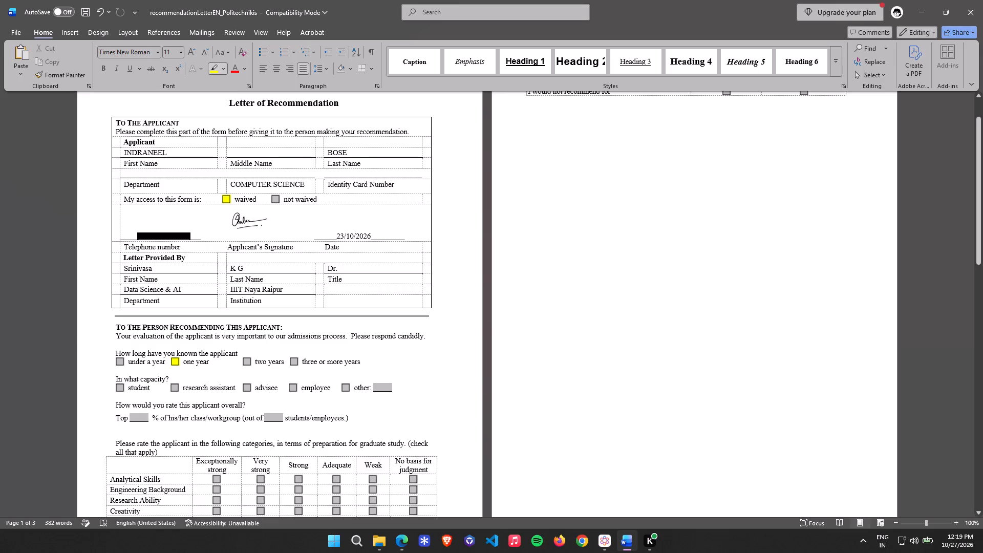
pyautogui.moveTo(180, 384); pyautogui.dragTo(176, 385)
pyautogui.scroll(-2, 265, 381)
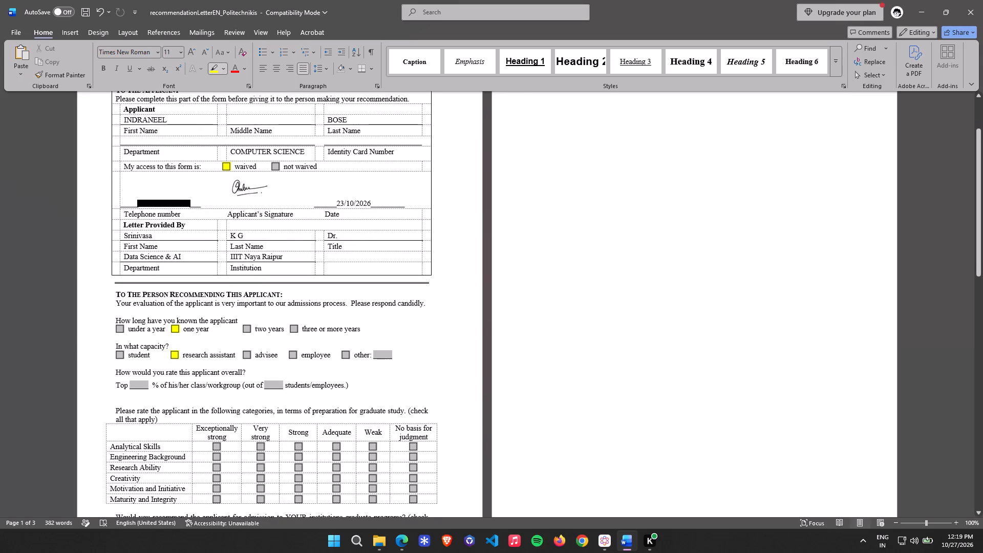
pyautogui.moveTo(127, 350); pyautogui.dragTo(120, 352)
pyautogui.click(209, 68)
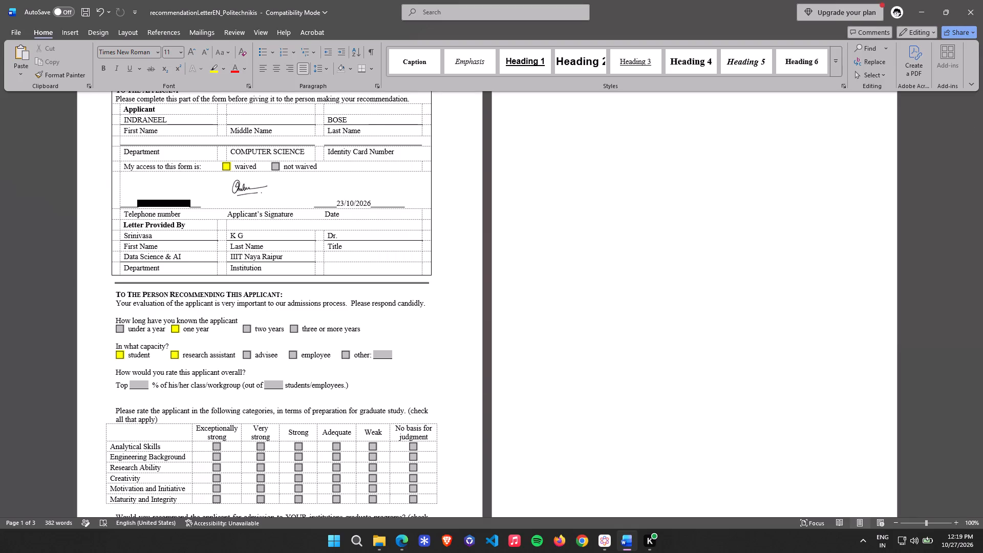
# Enter 1 as the Top percentage in the overall applicant rating line.
pyautogui.click(139, 382)
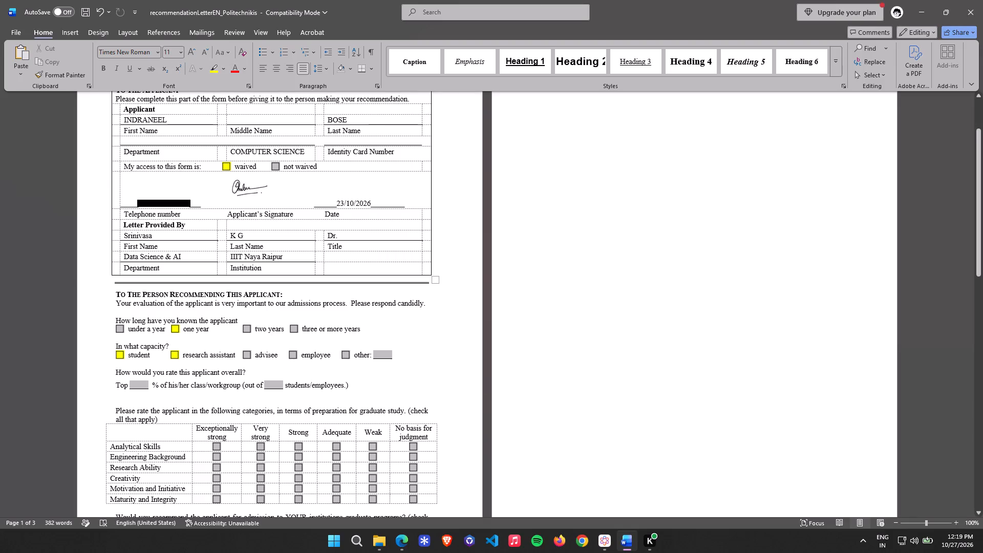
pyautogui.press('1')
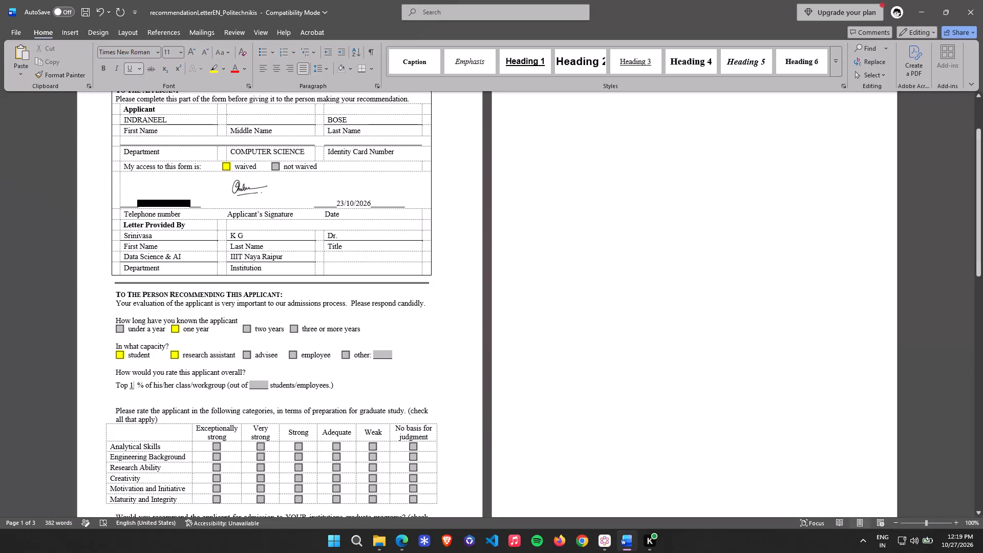
# Enter 70 as the number of students/employees in the overall applicant rating line.
pyautogui.click(261, 381)
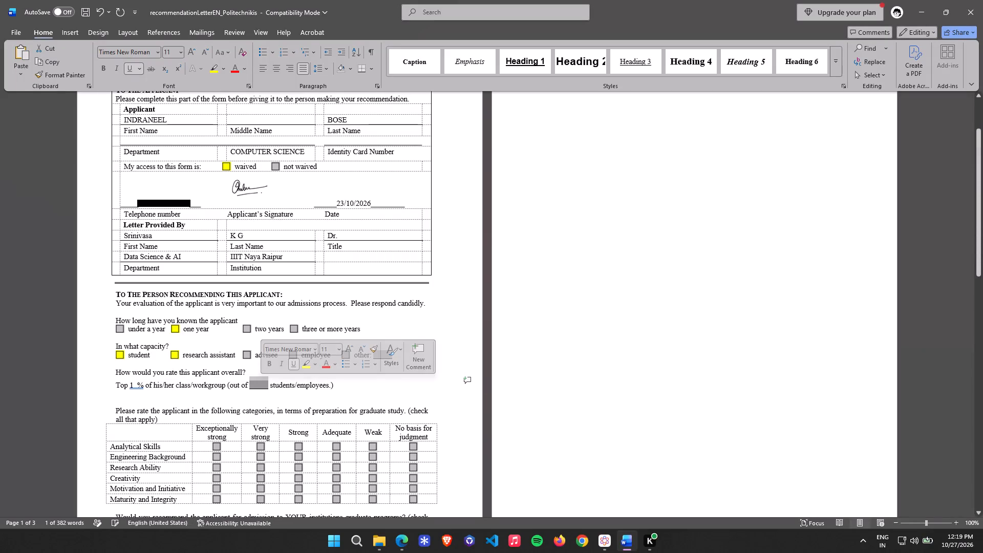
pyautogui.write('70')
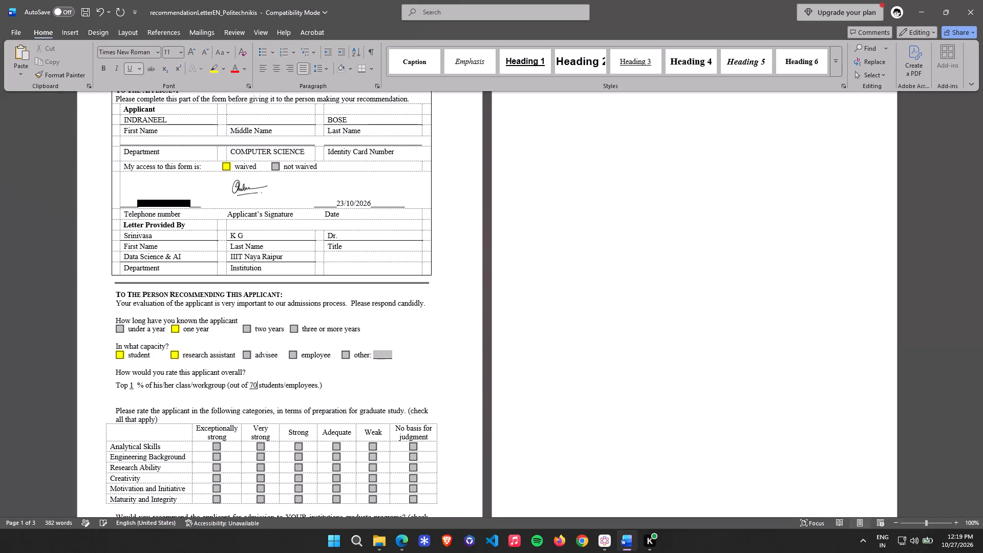
# Highlight in yellow the Very strong checkbox for Engineering Background and the Exceptionally strong checkboxes for the other five categories in the rating table.
pyautogui.scroll(-3, 313, 396)
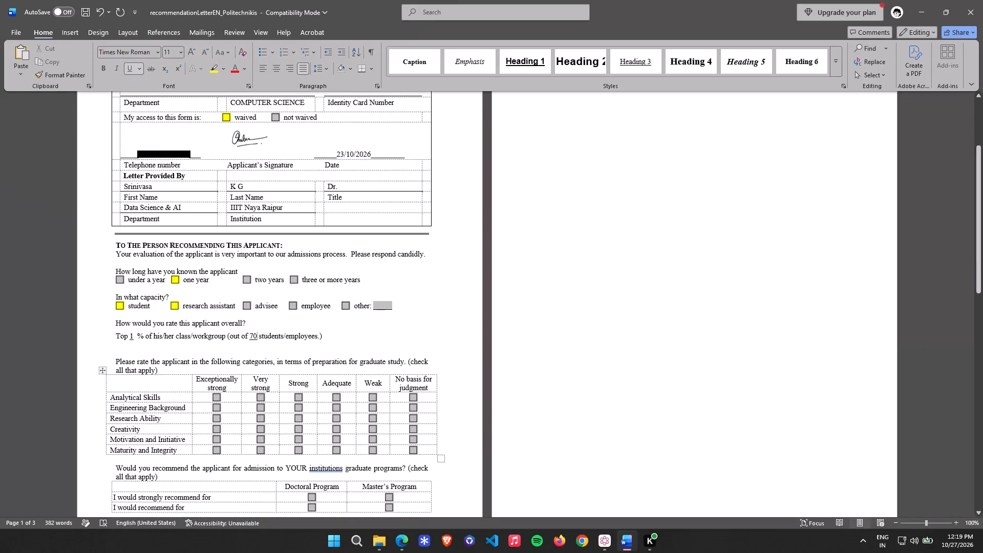
pyautogui.scroll(-3, 298, 399)
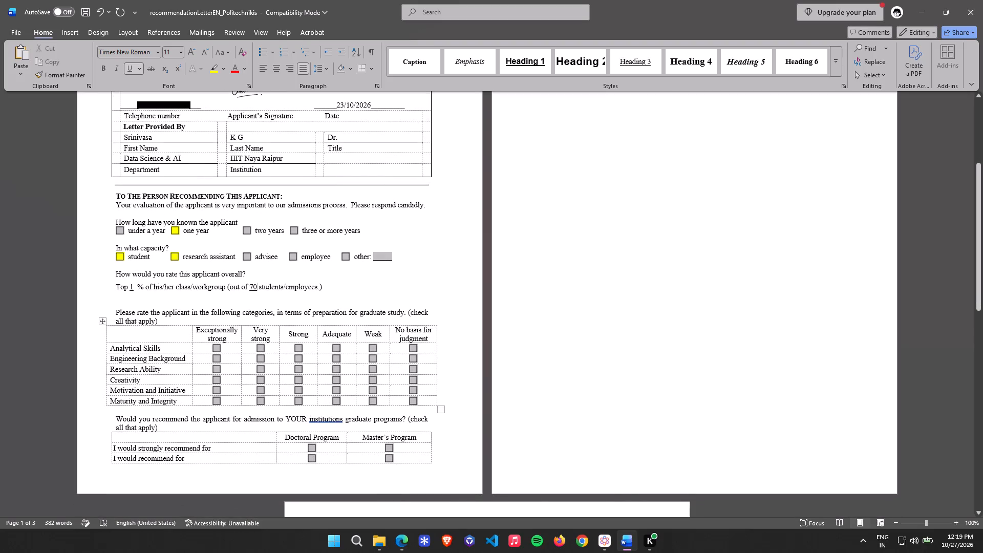
pyautogui.click(210, 71)
pyautogui.moveTo(218, 347); pyautogui.dragTo(222, 347)
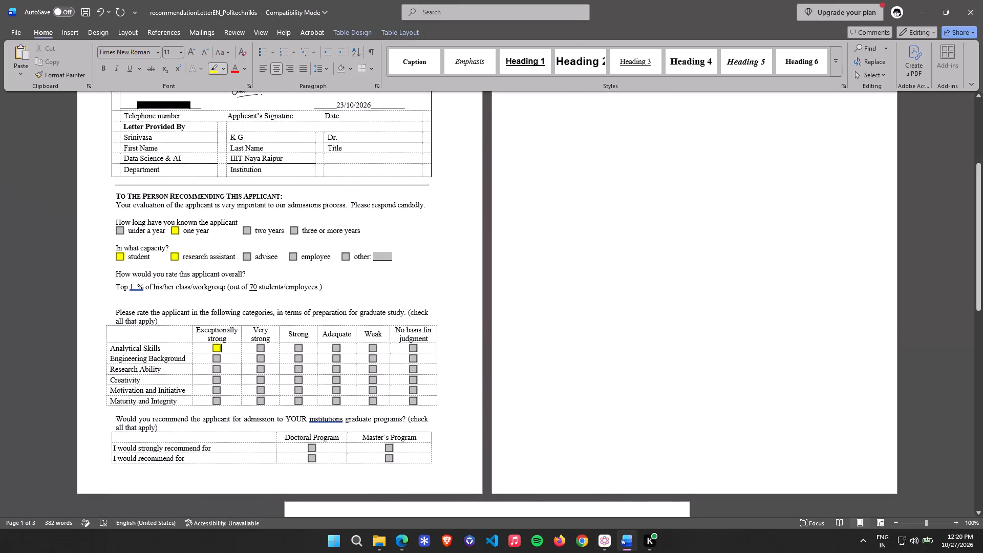
pyautogui.moveTo(261, 356); pyautogui.dragTo(268, 356)
pyautogui.moveTo(218, 368); pyautogui.dragTo(227, 371)
pyautogui.click(220, 378)
pyautogui.moveTo(219, 389); pyautogui.dragTo(224, 389)
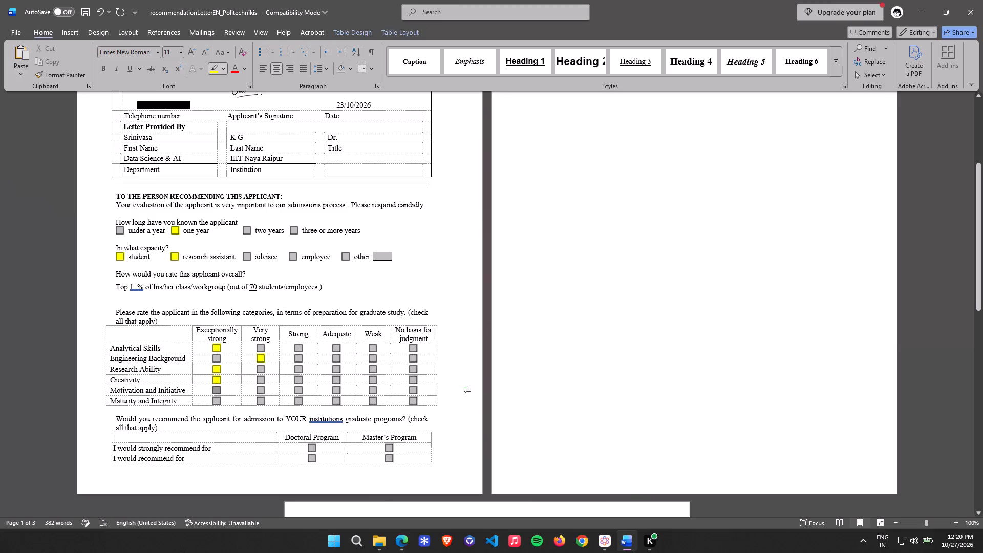
pyautogui.moveTo(224, 389); pyautogui.dragTo(224, 389)
pyautogui.moveTo(217, 401); pyautogui.dragTo(225, 400)
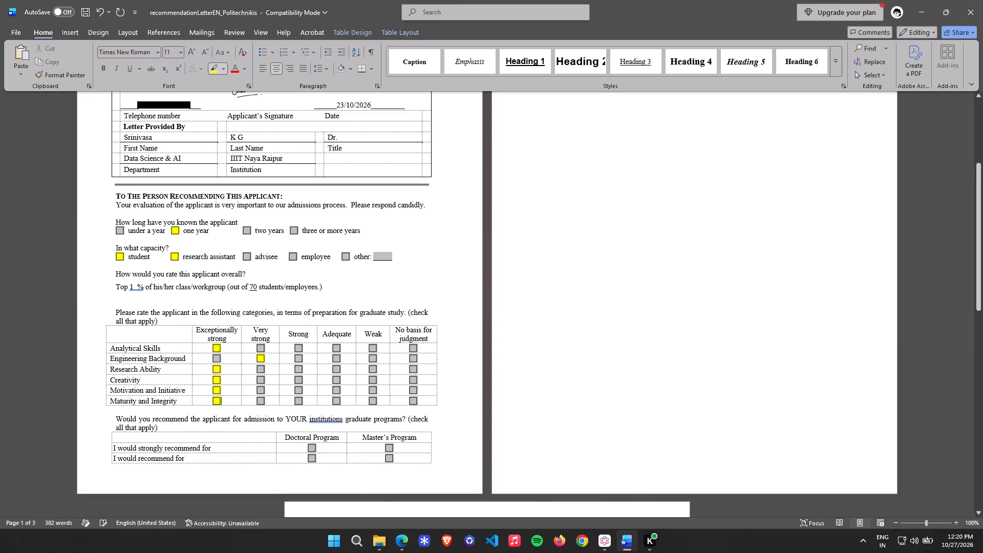
# Highlight in yellow the "I would strongly recommend for" checkboxes for both Master's Program and Doctoral Program.
pyautogui.scroll(-2, 291, 385)
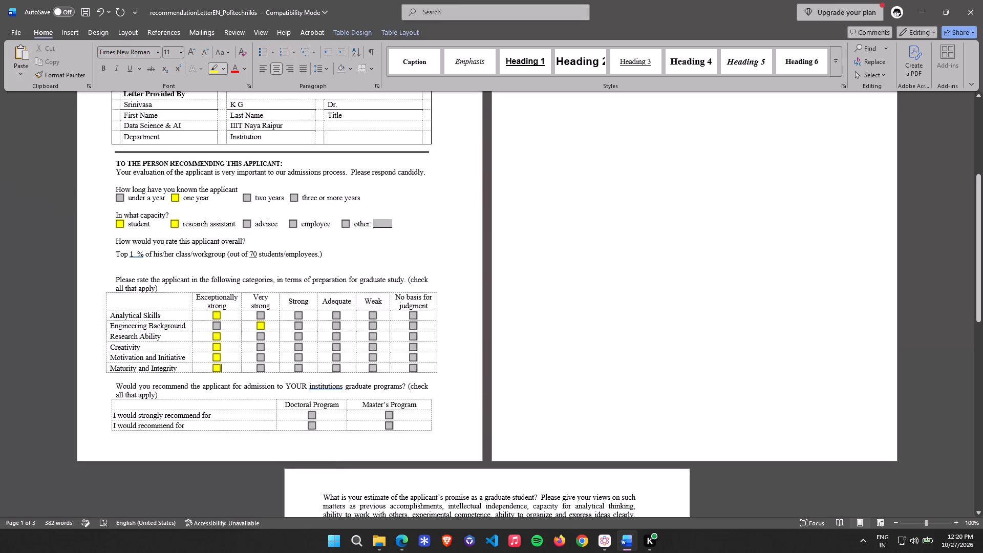
pyautogui.moveTo(390, 414); pyautogui.dragTo(396, 416)
pyautogui.scroll(5, 515, 407)
pyautogui.scroll(-4, 484, 421)
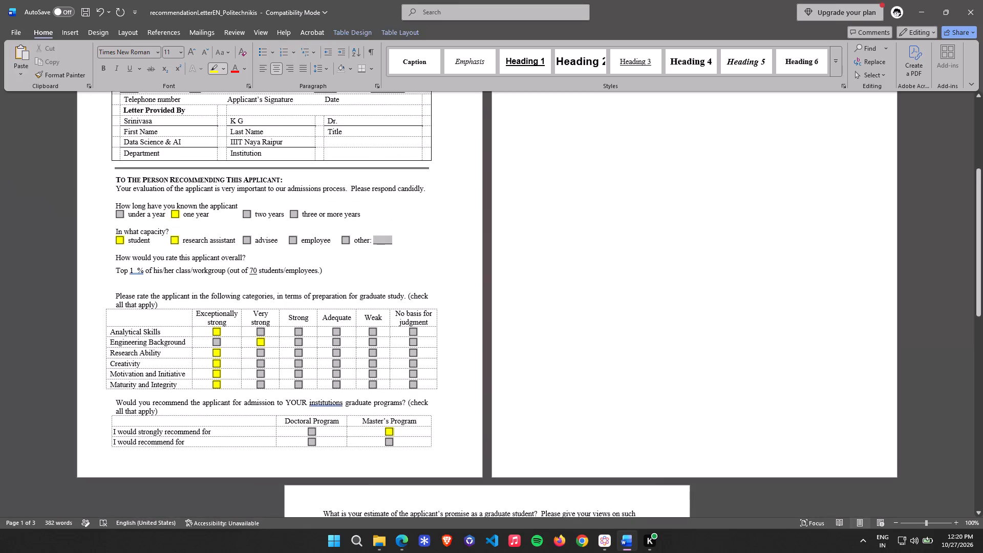
pyautogui.moveTo(314, 430); pyautogui.dragTo(324, 430)
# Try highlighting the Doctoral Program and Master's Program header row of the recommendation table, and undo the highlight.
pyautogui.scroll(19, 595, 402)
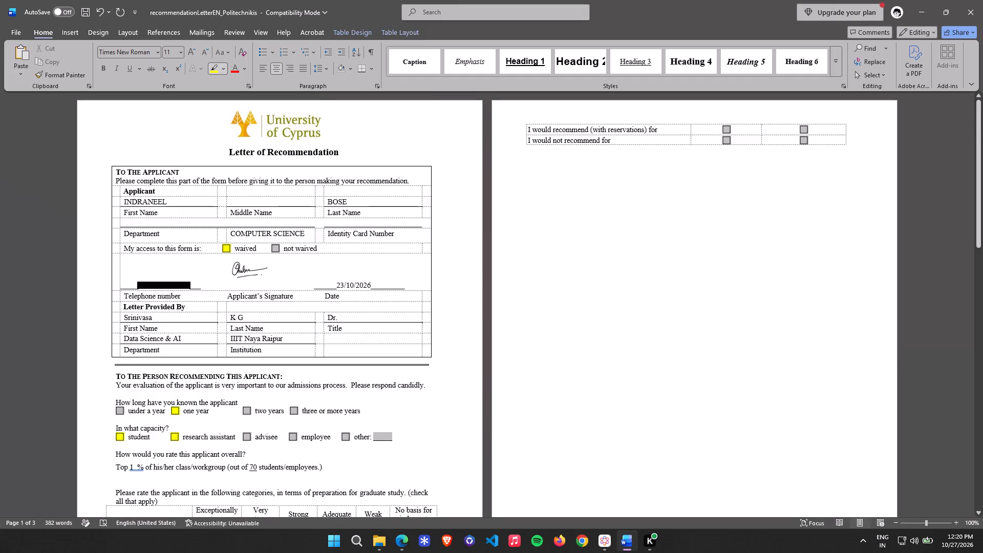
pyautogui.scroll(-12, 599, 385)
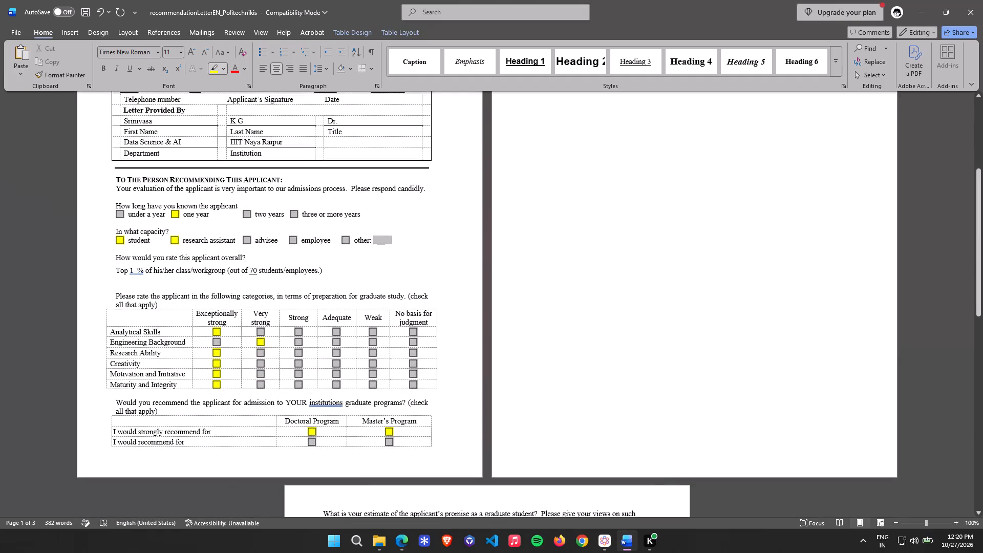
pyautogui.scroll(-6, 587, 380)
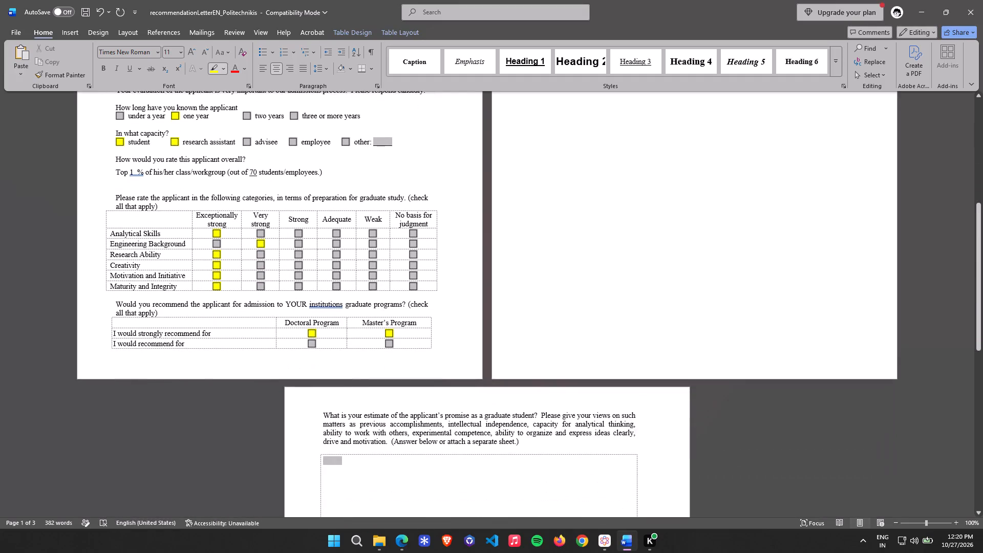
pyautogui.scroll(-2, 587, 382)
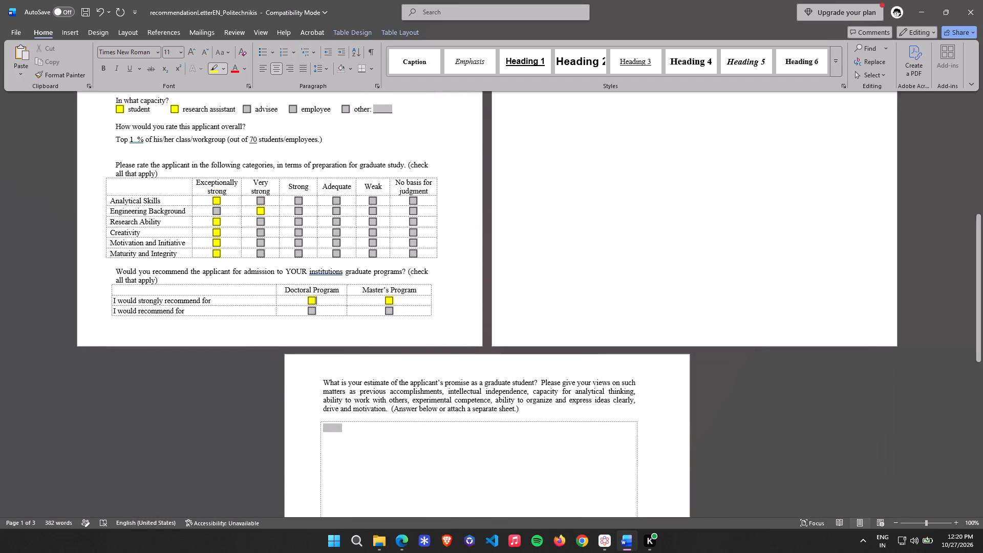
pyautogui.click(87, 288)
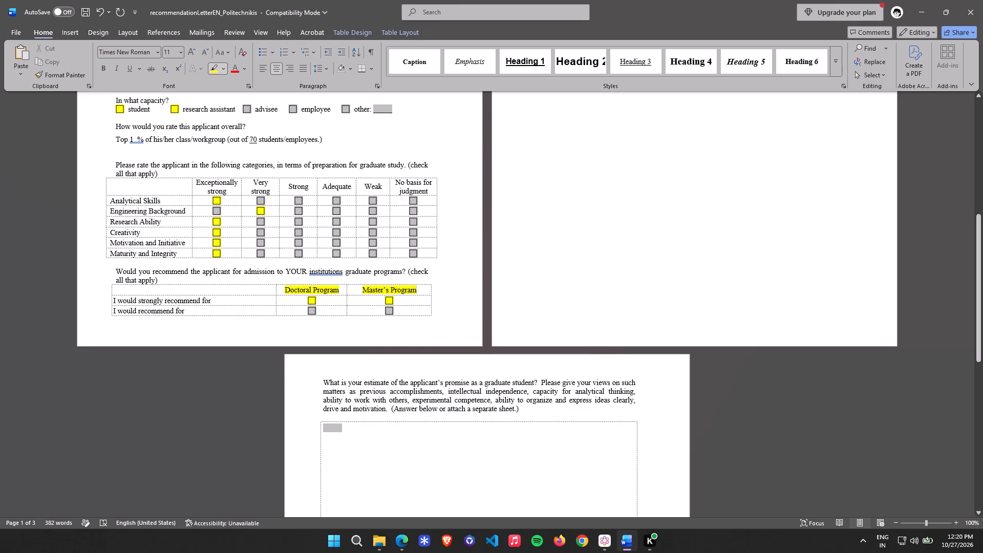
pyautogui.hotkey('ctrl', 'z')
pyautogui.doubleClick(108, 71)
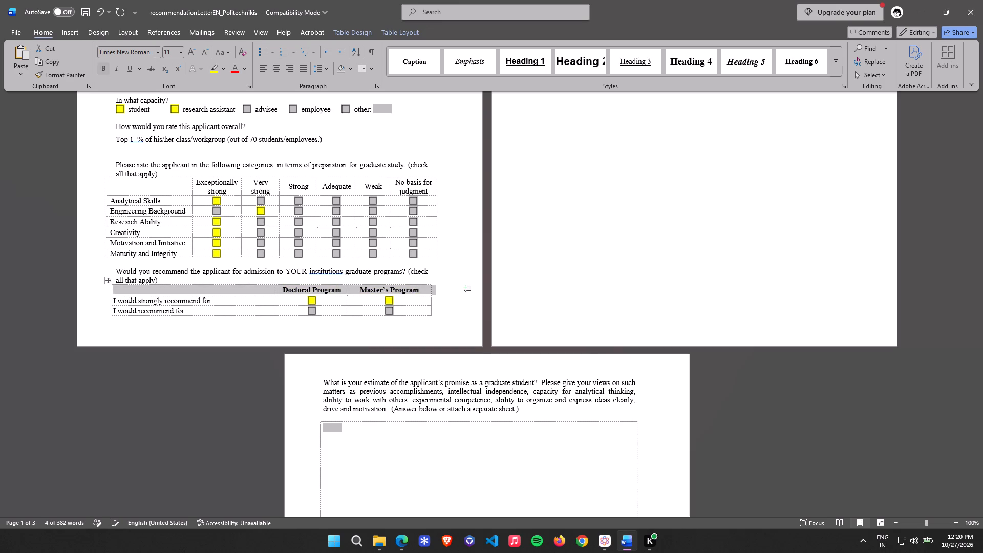
# Pull the question about the applicant's promise up onto page 2 below the recommendation table, keeping one blank line between them.
pyautogui.click(327, 390)
pyautogui.click(320, 382)
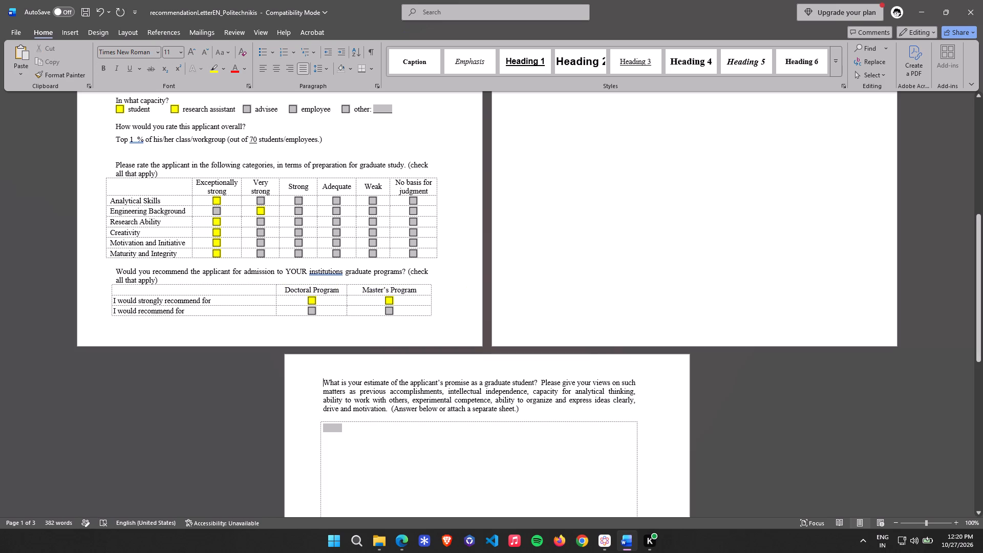
pyautogui.press('BackSpace')
pyautogui.scroll(6, 632, 364)
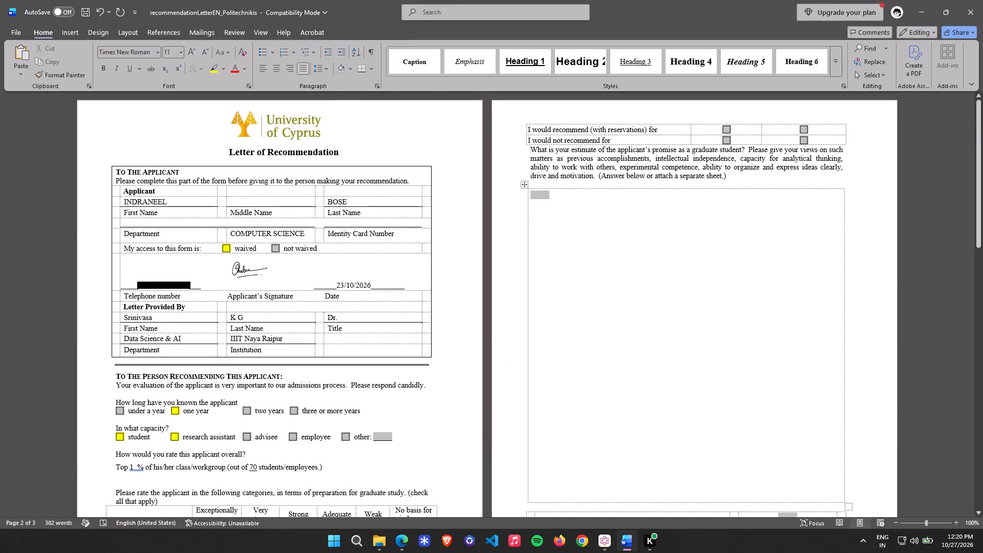
pyautogui.press('Return')
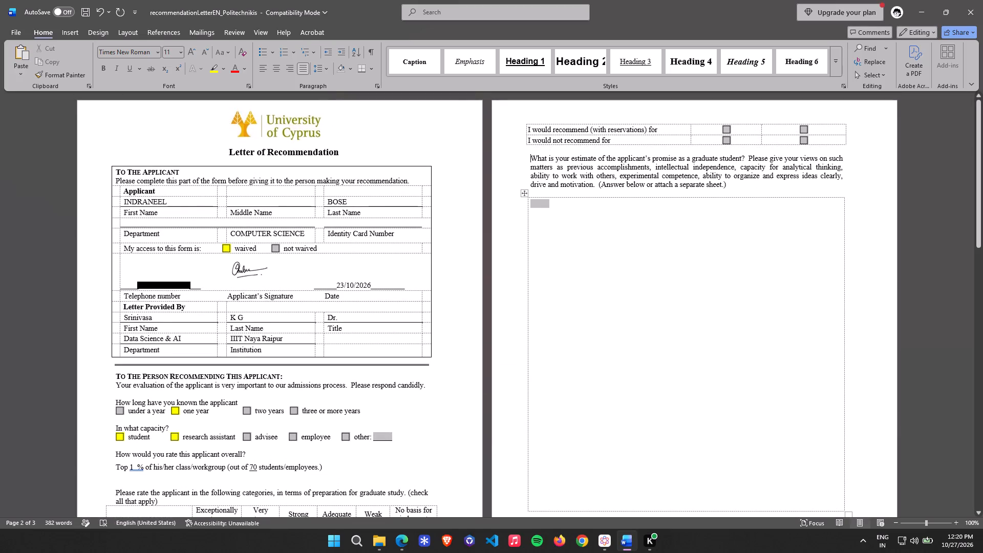
pyautogui.moveTo(531, 157); pyautogui.dragTo(736, 190)
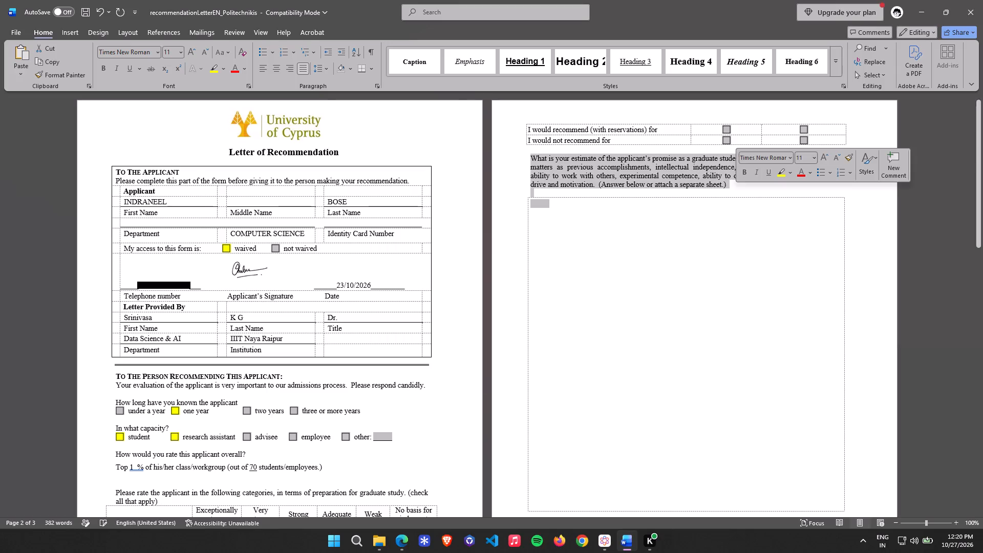
pyautogui.hotkey('ctrl', 'c')
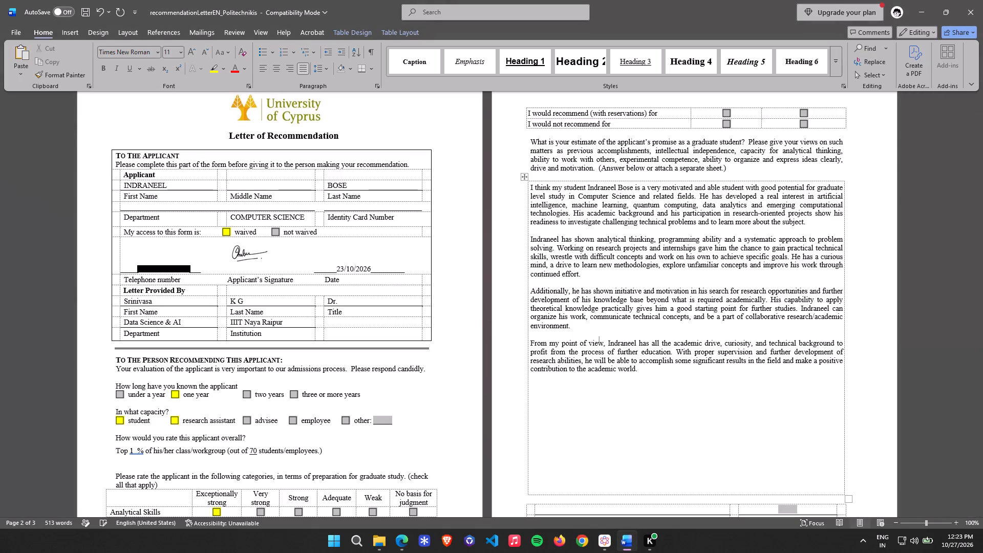
# In the third answer paragraph, replace the slash in "research/academic environment" with "as well as" between spaces.
pyautogui.scroll(1, 685, 343)
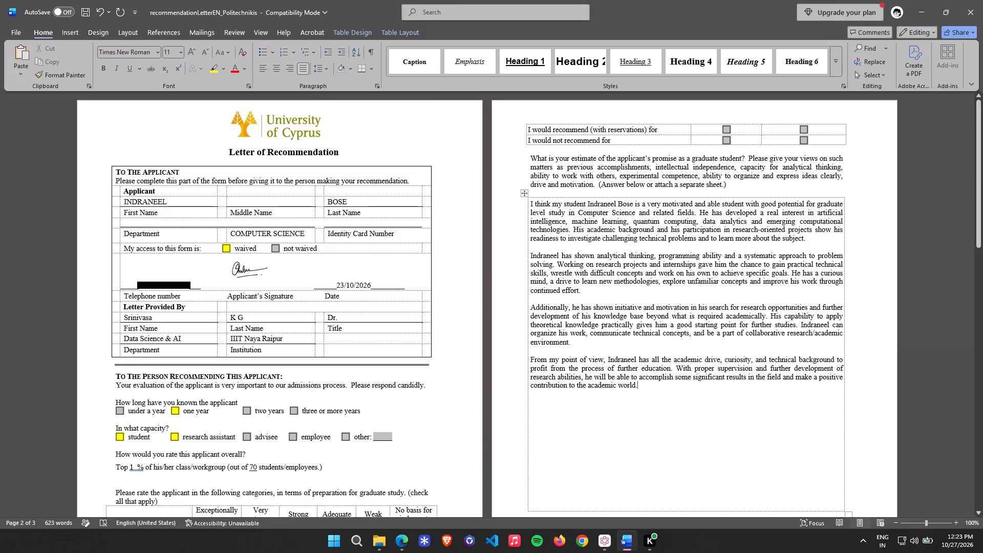
pyautogui.click(816, 333)
pyautogui.press('BackSpace')
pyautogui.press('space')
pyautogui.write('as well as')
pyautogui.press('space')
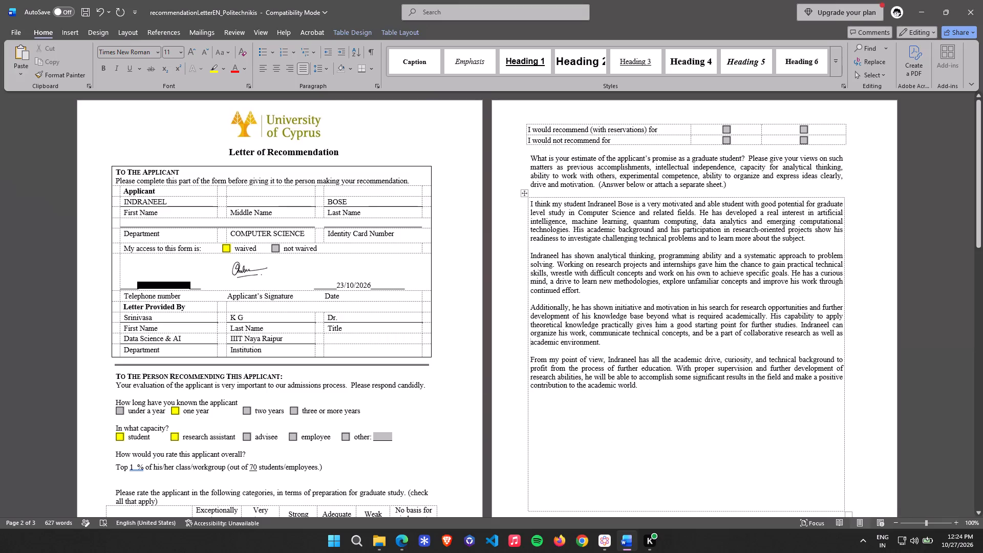
# Replace "Indraneel" with "He" at the start of the third answer paragraph's last sentence.
pyautogui.moveTo(829, 323); pyautogui.dragTo(802, 323)
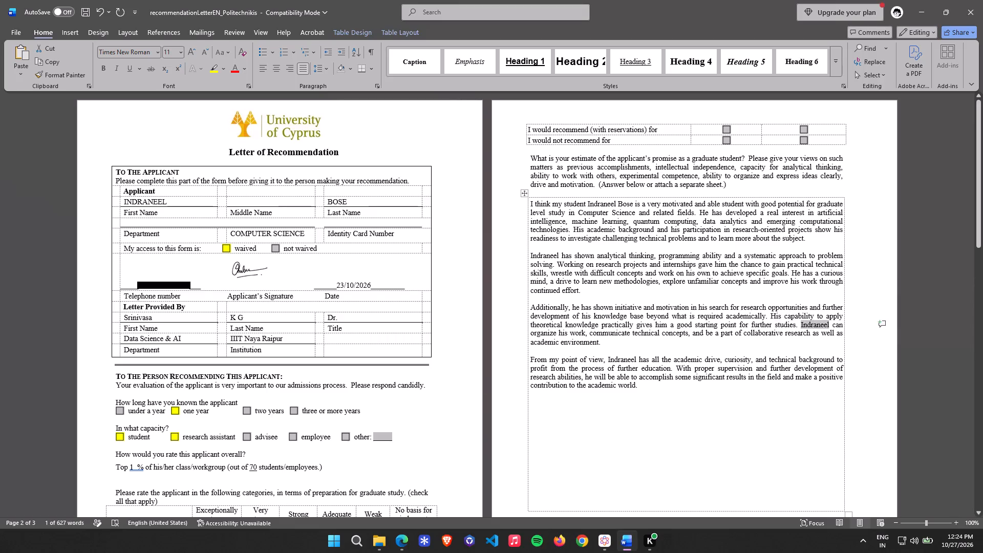
pyautogui.click(613, 344)
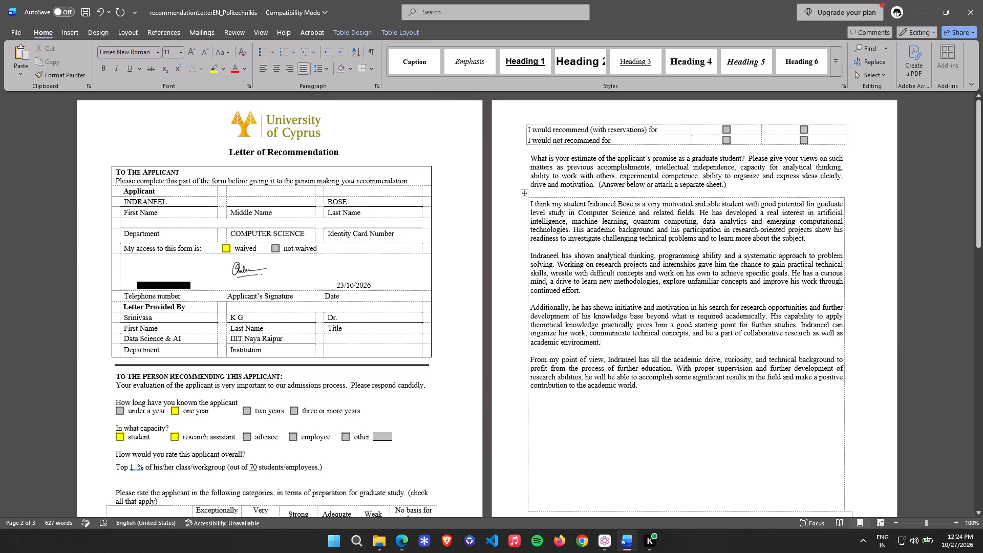
pyautogui.moveTo(800, 324); pyautogui.dragTo(833, 326)
pyautogui.moveTo(833, 326); pyautogui.dragTo(828, 327)
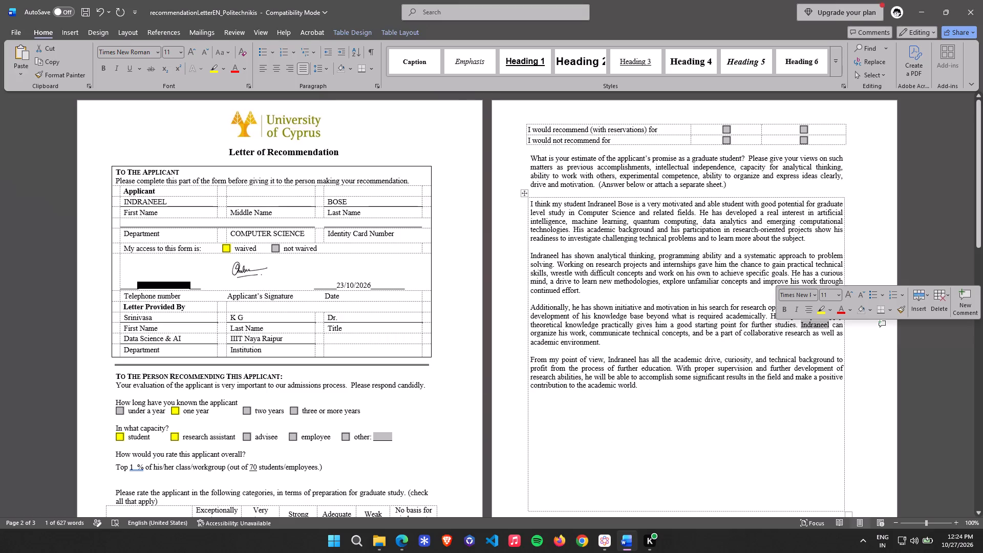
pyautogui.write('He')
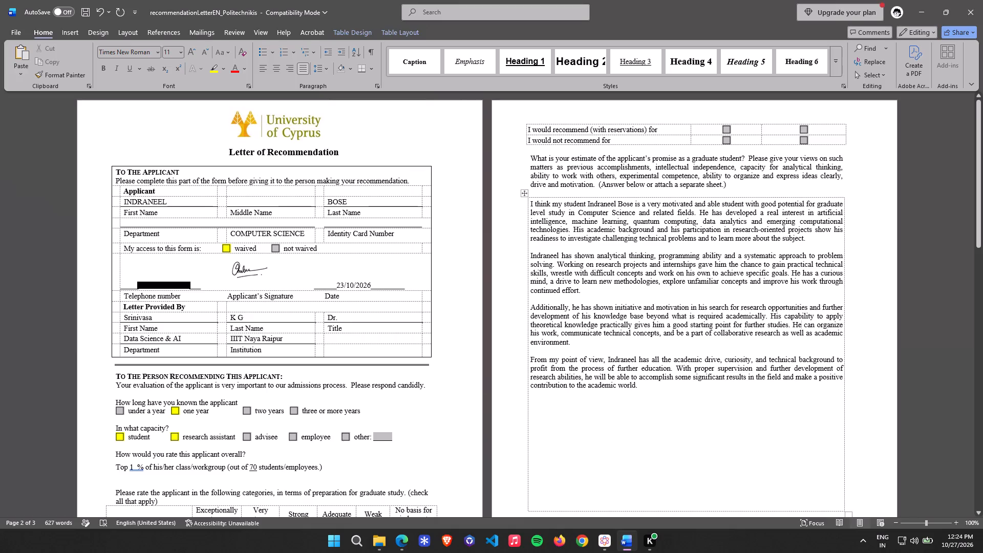
# Shorten the promise answer box from its bottom edge so the whole form fits on two pages.
pyautogui.scroll(-3, 663, 354)
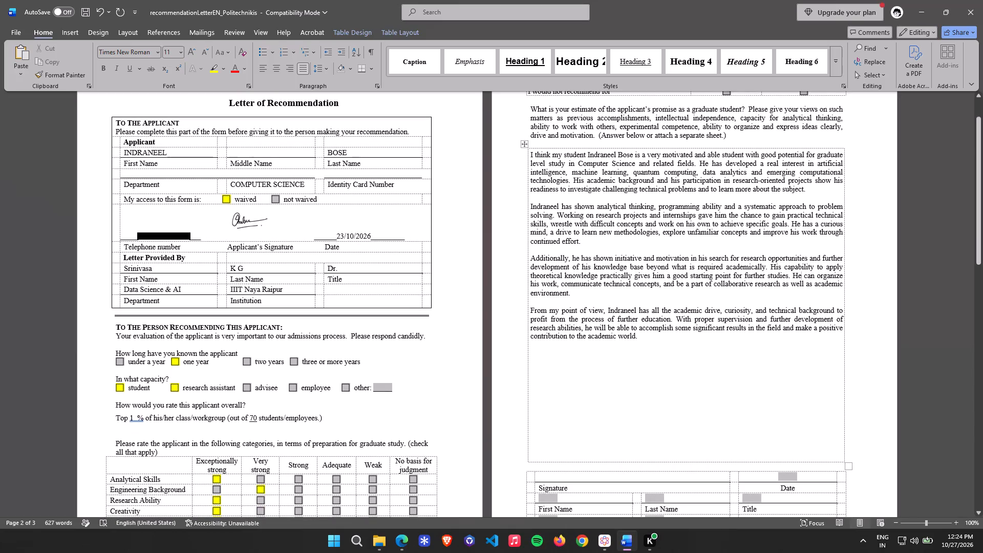
pyautogui.scroll(-2, 659, 357)
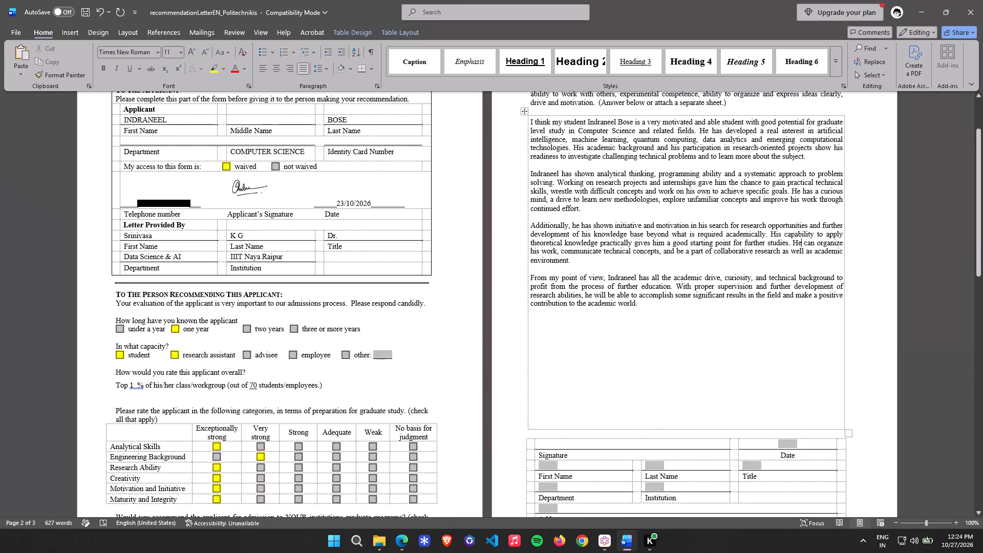
pyautogui.scroll(-3, 659, 361)
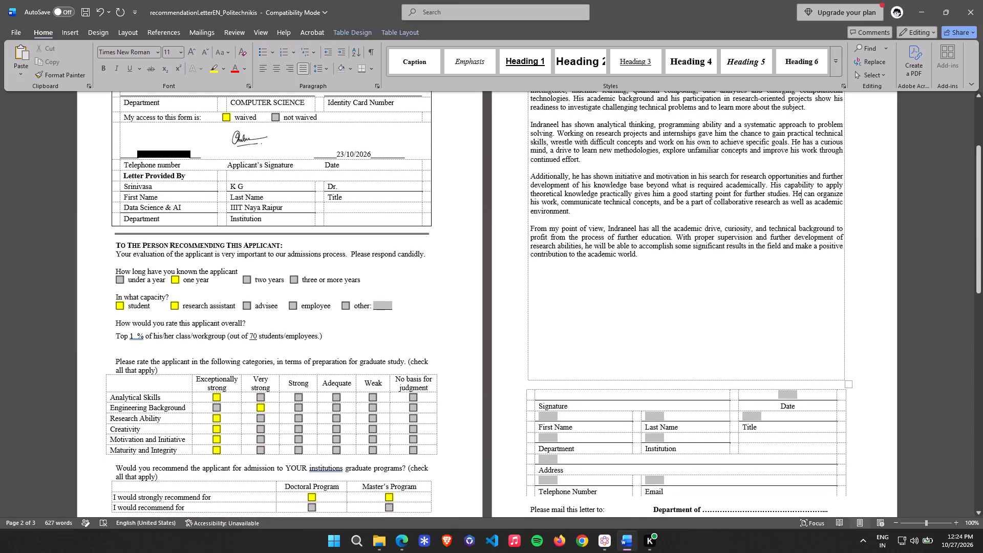
pyautogui.scroll(-6, 660, 364)
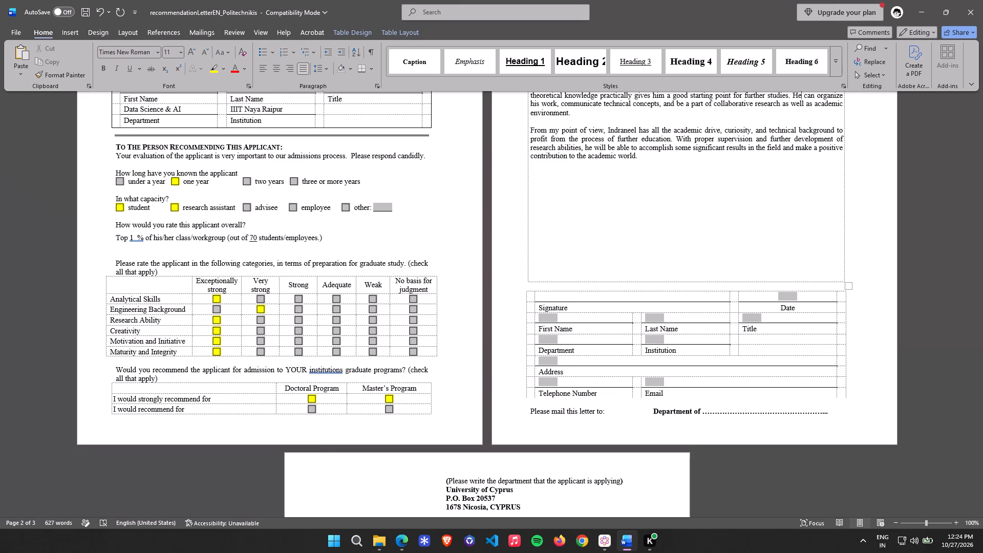
pyautogui.scroll(16, 662, 362)
pyautogui.scroll(-2, 662, 362)
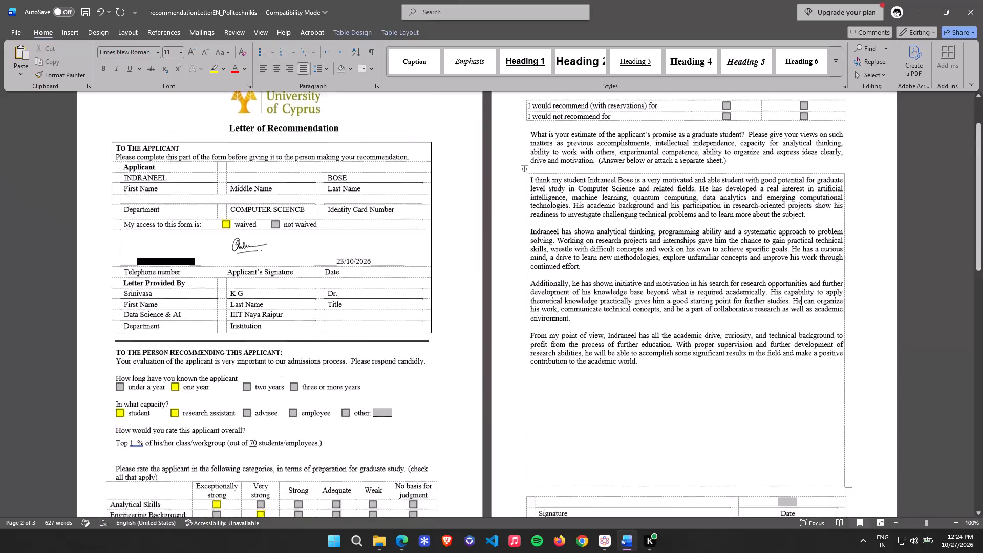
pyautogui.scroll(-7, 666, 362)
pyautogui.moveTo(848, 367); pyautogui.dragTo(843, 355)
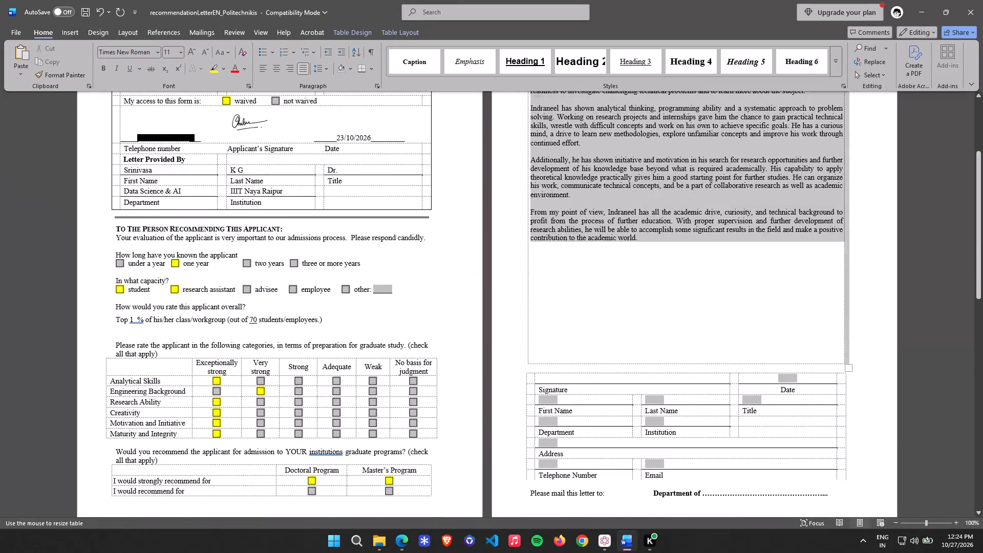
pyautogui.moveTo(843, 355); pyautogui.dragTo(843, 282)
# Enter 27/102026 in the Date field of the signature block below the answer box.
pyautogui.scroll(2, 810, 378)
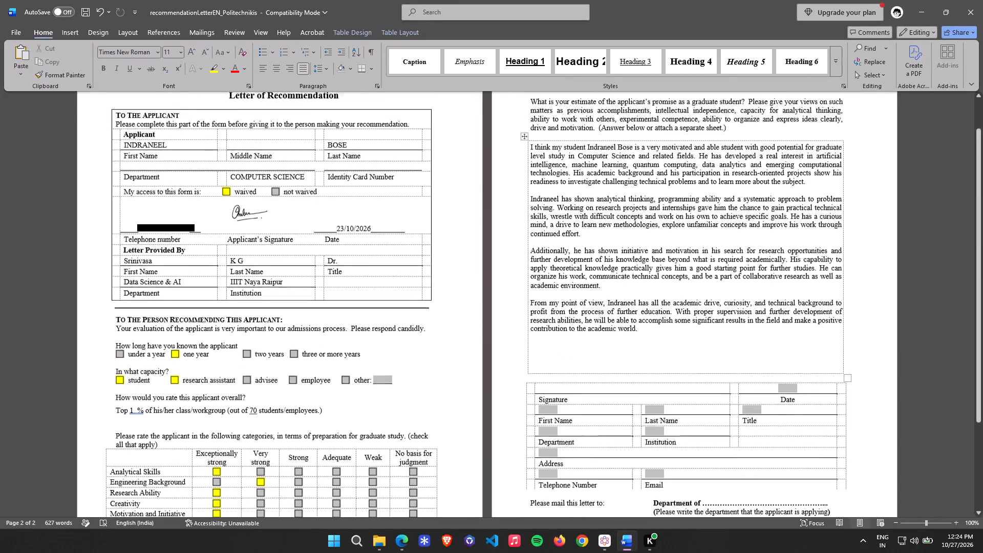
pyautogui.scroll(6, 810, 378)
pyautogui.scroll(-10, 810, 378)
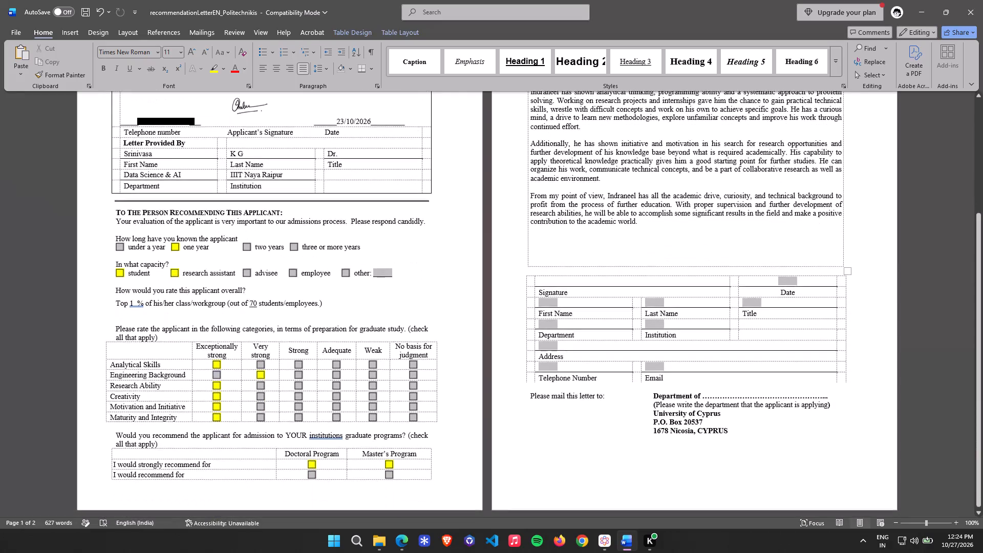
pyautogui.click(790, 281)
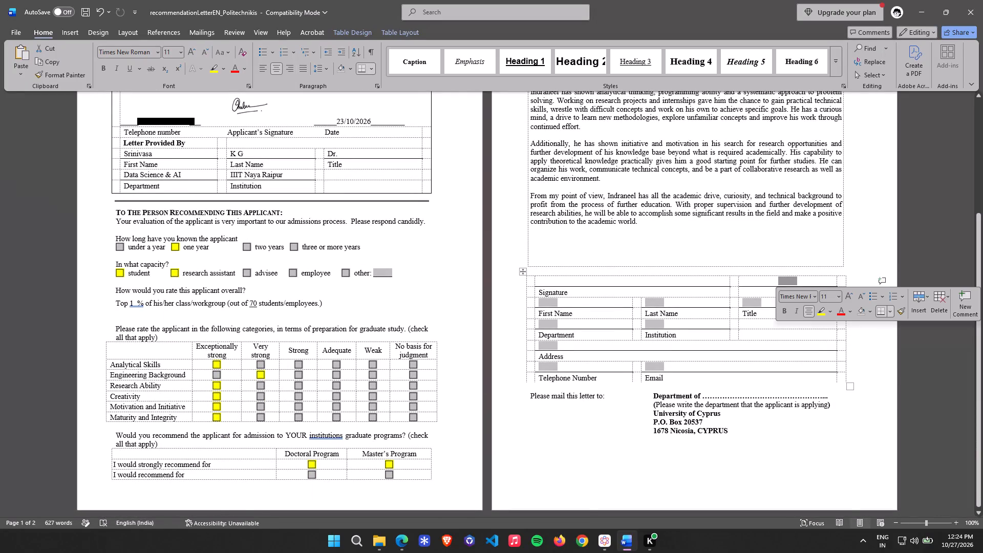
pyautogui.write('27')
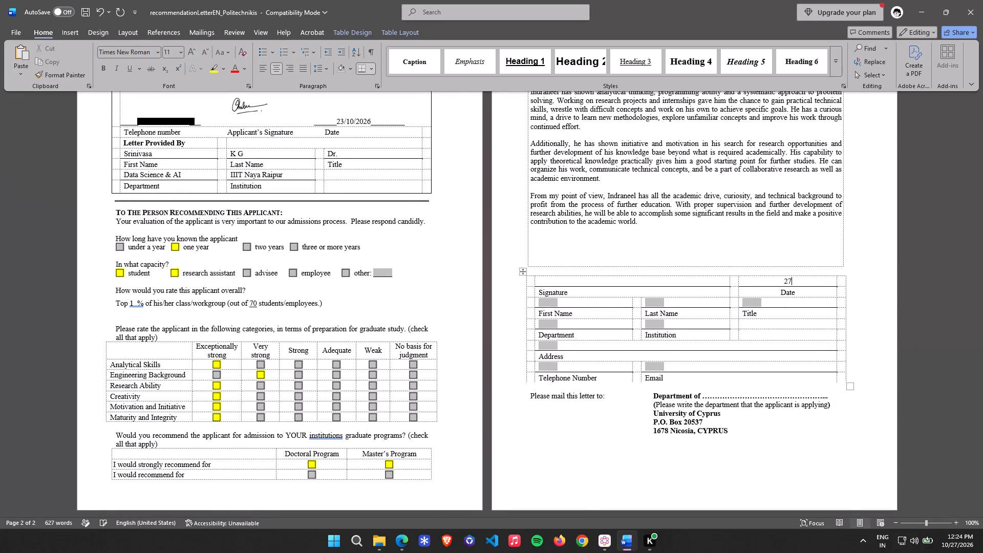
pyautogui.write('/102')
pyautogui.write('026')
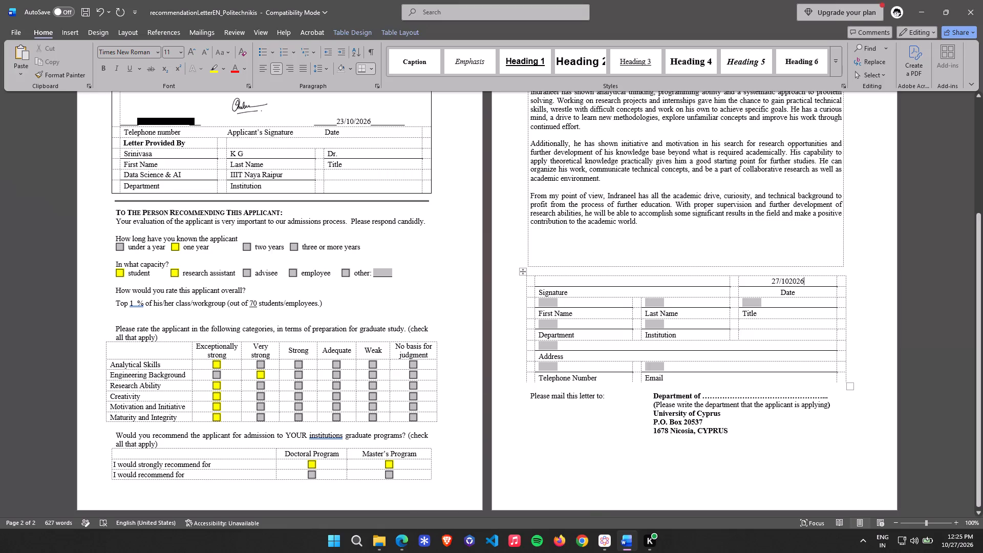
# Fill in the recommender's first name, last name and the title "Dr." in the signature block.
pyautogui.click(553, 302)
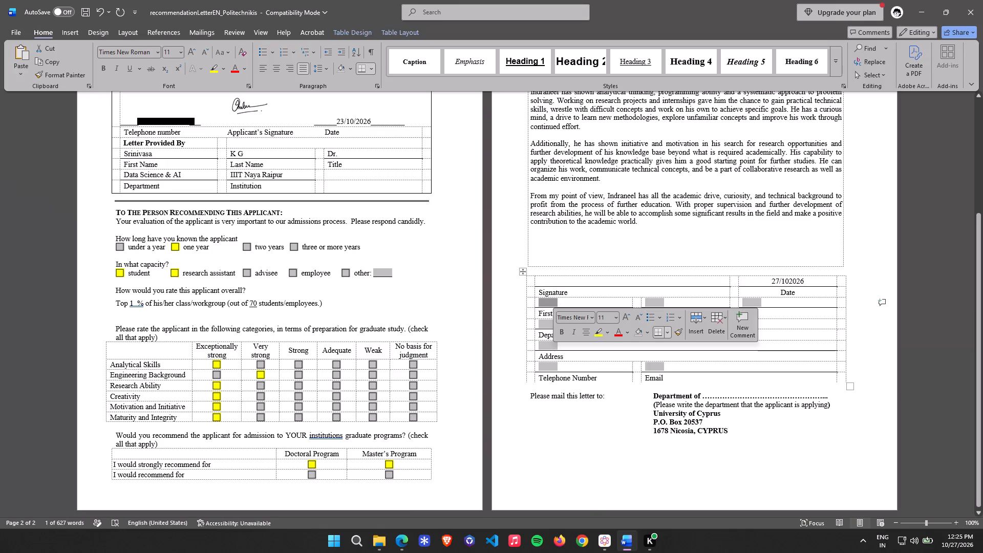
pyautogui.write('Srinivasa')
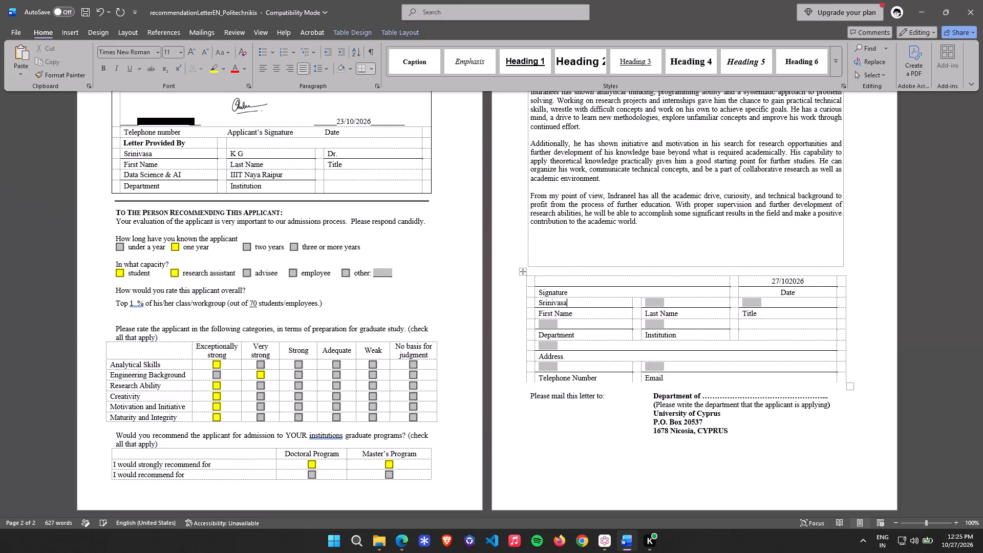
pyautogui.click(651, 302)
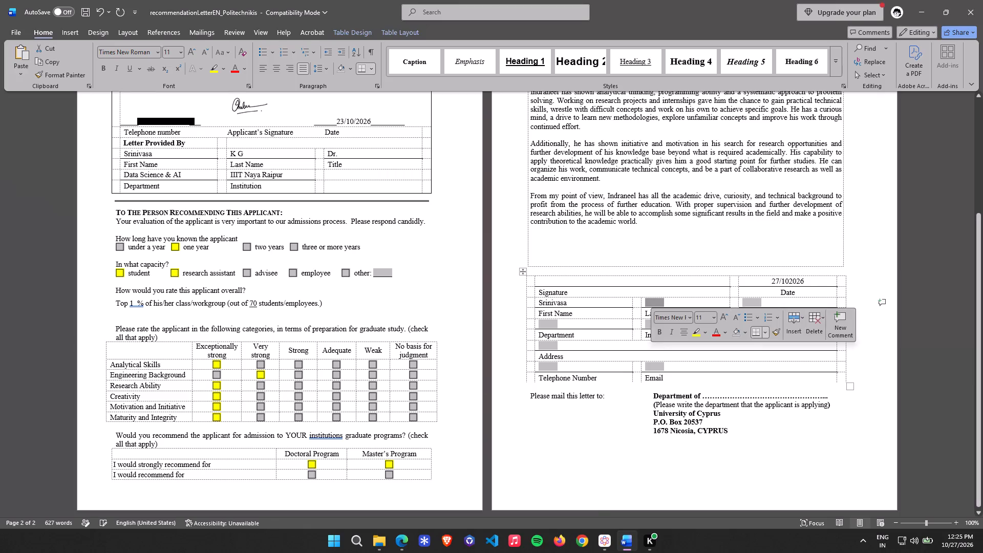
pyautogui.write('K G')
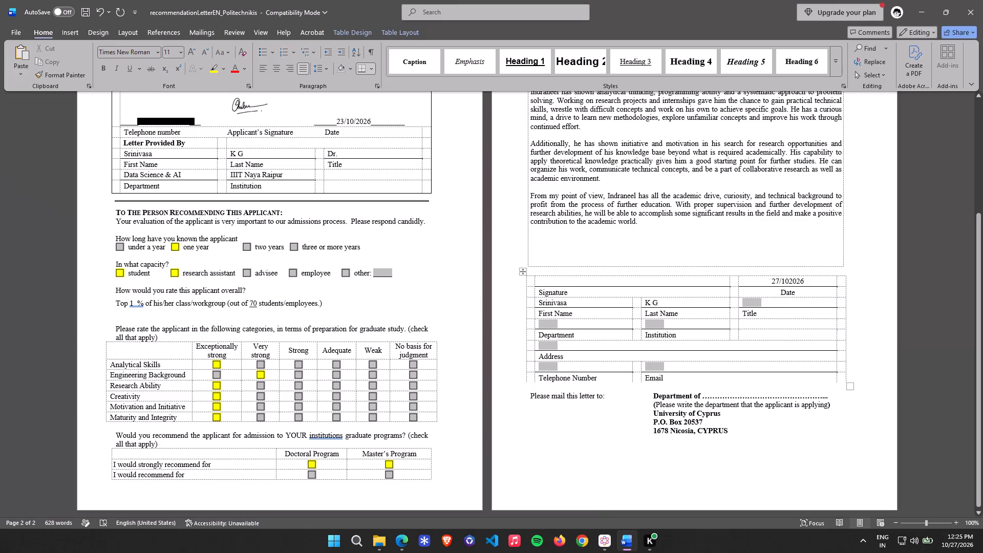
pyautogui.click(749, 306)
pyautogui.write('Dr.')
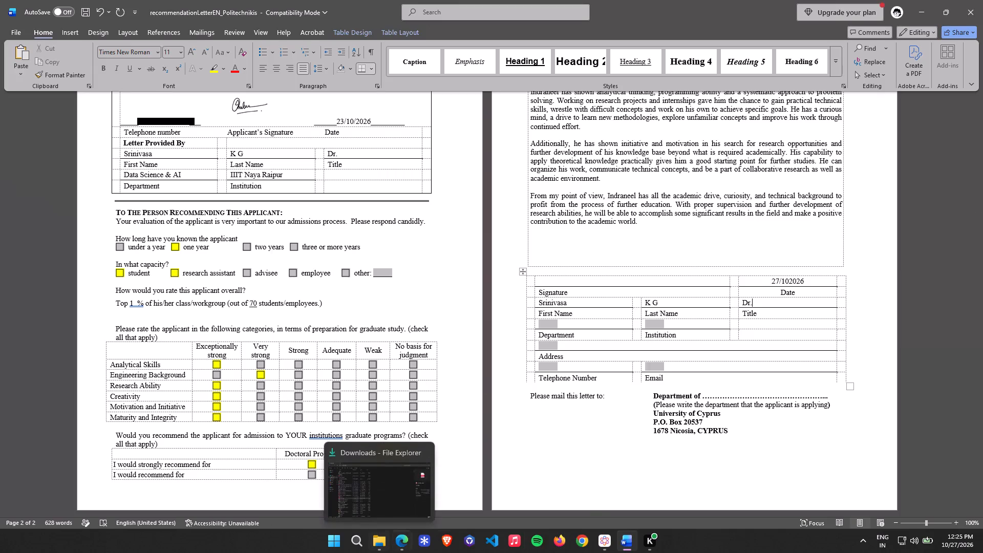
# Switch to the Downloads folder in File Explorer.
pyautogui.click(379, 542)
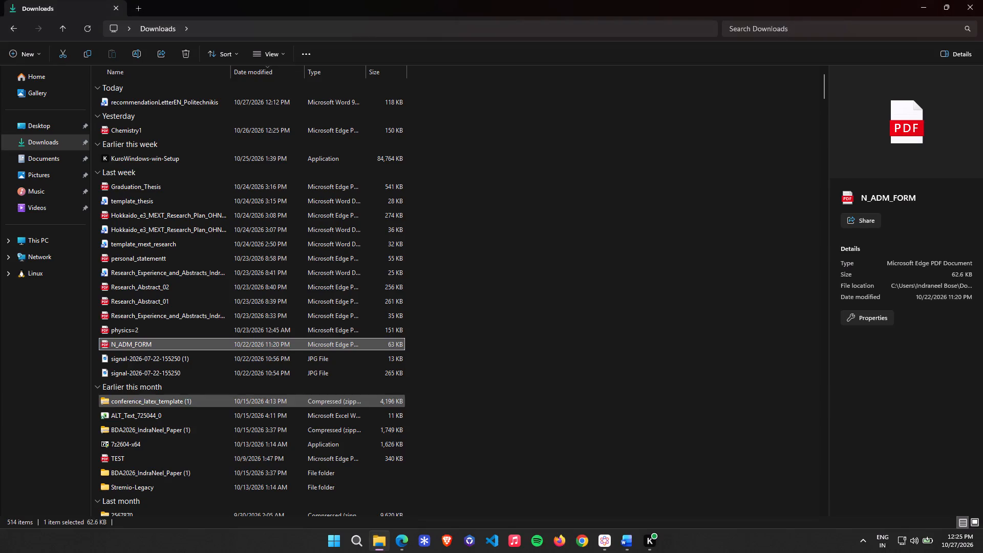
# Open the recommendation letter PDF "LoR-K.G Sir (1)" from the Downloads folder.
pyautogui.scroll(-19, 260, 336)
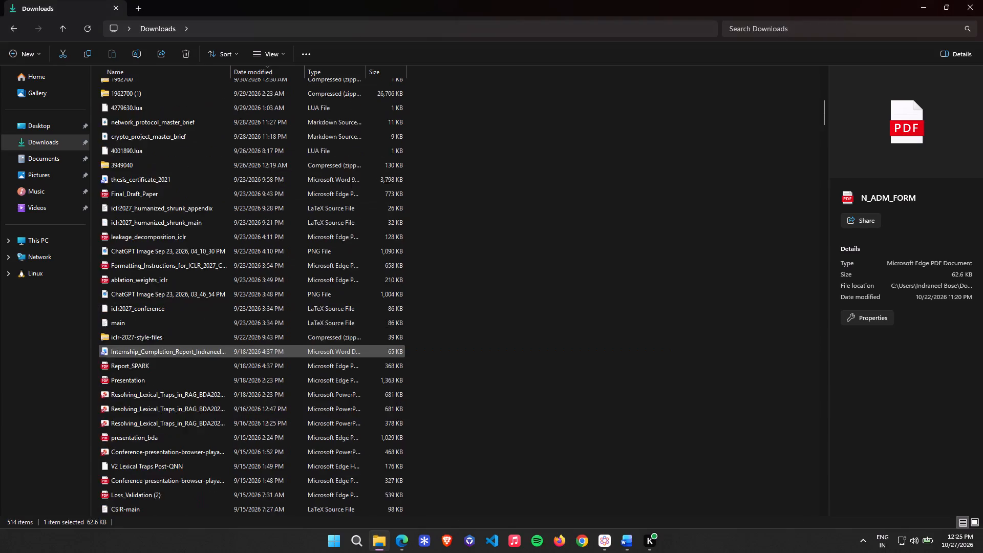
pyautogui.scroll(-20, 264, 346)
pyautogui.scroll(-20, 264, 346)
pyautogui.scroll(-3, 264, 346)
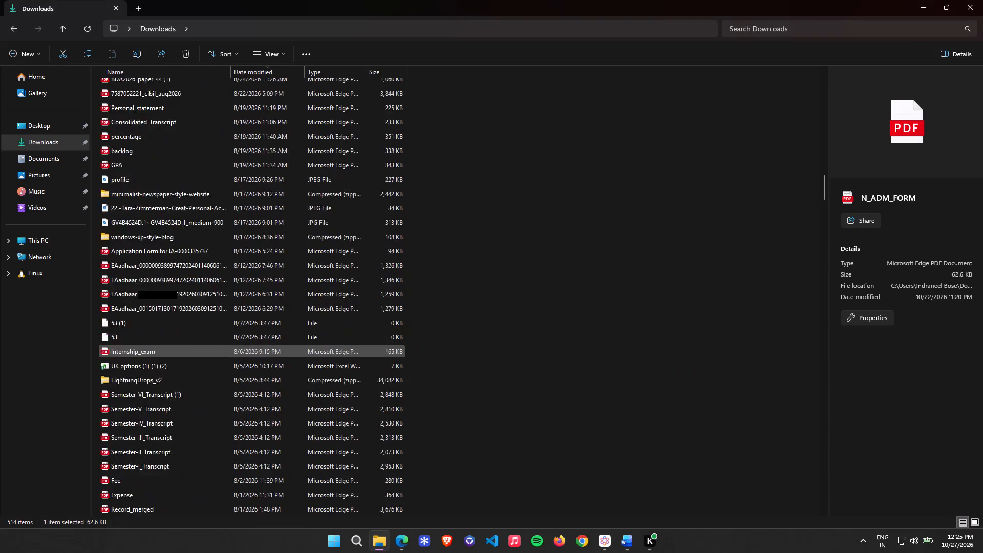
pyautogui.scroll(-8, 276, 351)
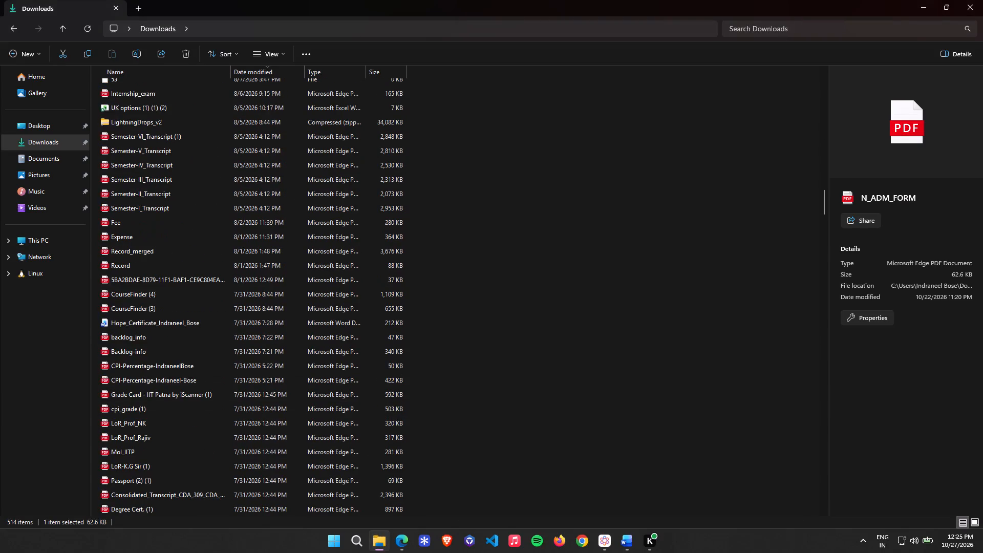
pyautogui.doubleClick(168, 464)
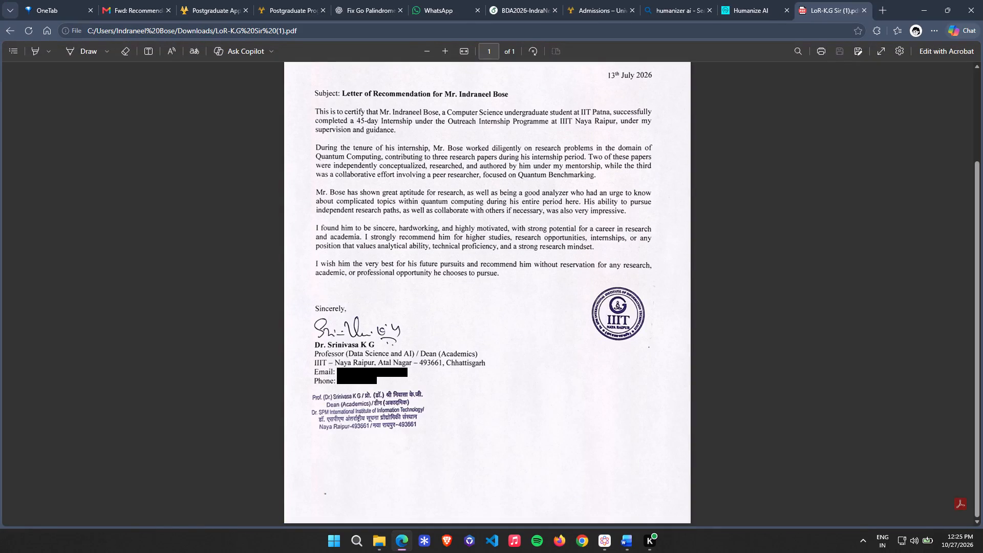
# Capture a screen snip of the handwritten signature above the professor's name at the end of the letter, tightly framed around the signature.
pyautogui.scroll(4, 388, 396)
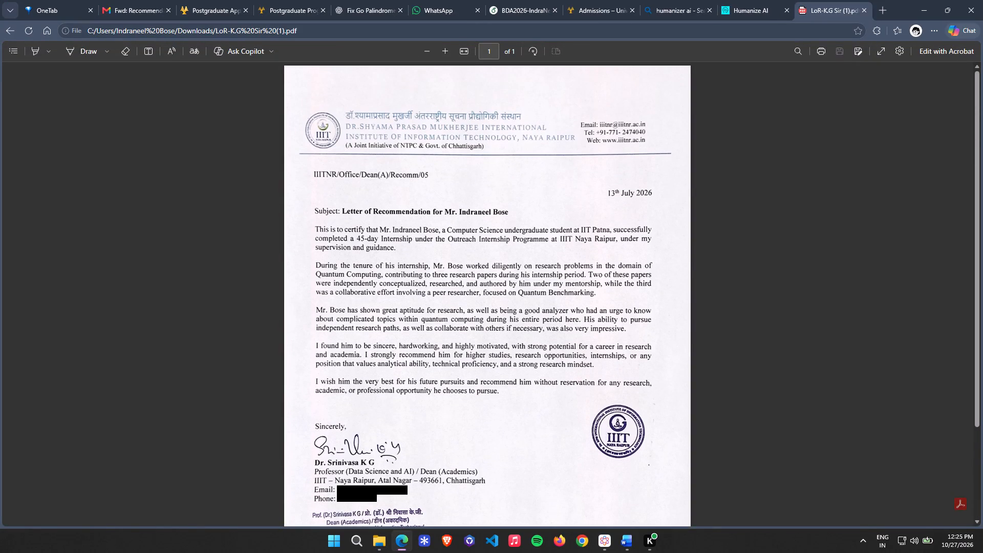
pyautogui.scroll(-4, 388, 400)
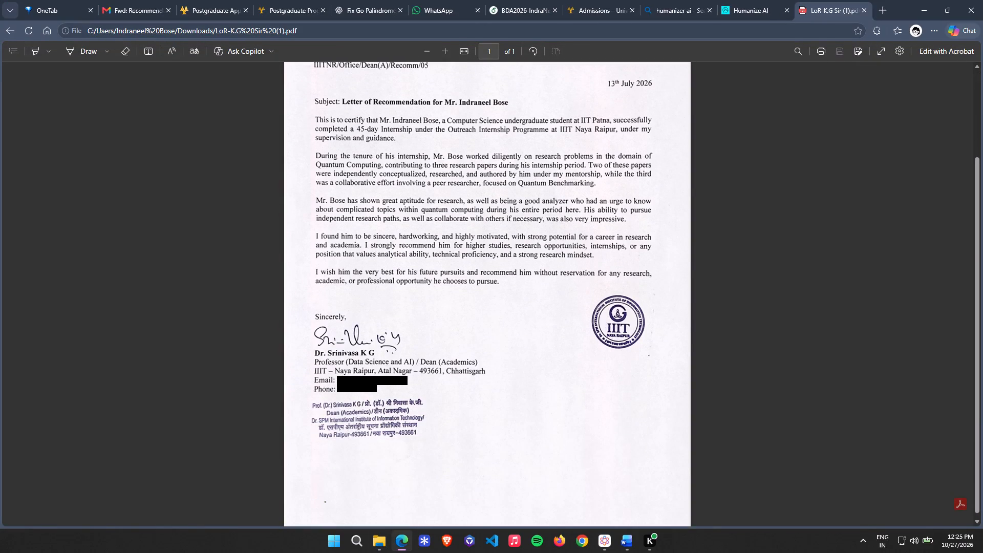
pyautogui.keyDown('ctrl'); pyautogui.scroll(3, 391, 403); pyautogui.keyUp('ctrl')
pyautogui.scroll(1, 391, 403)
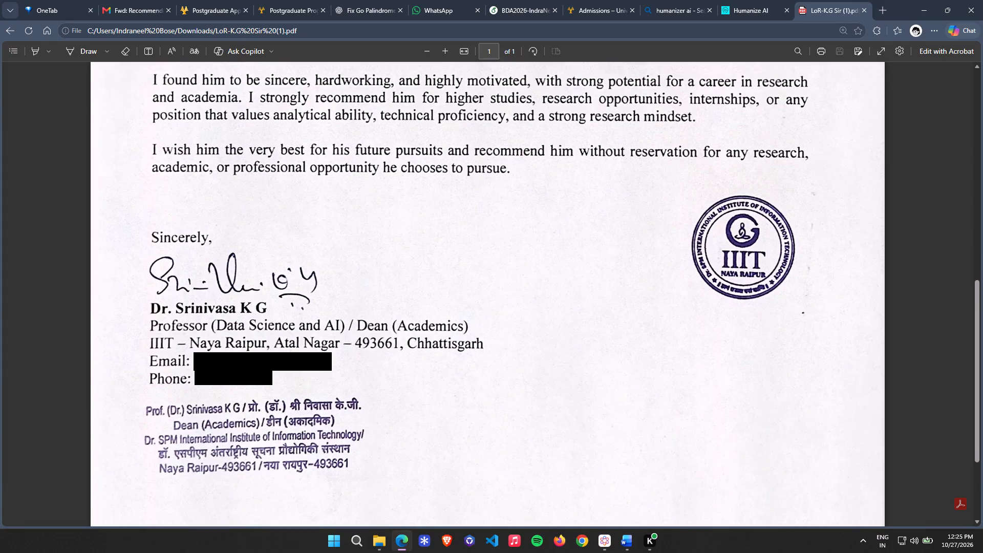
pyautogui.press('shift+super+s')
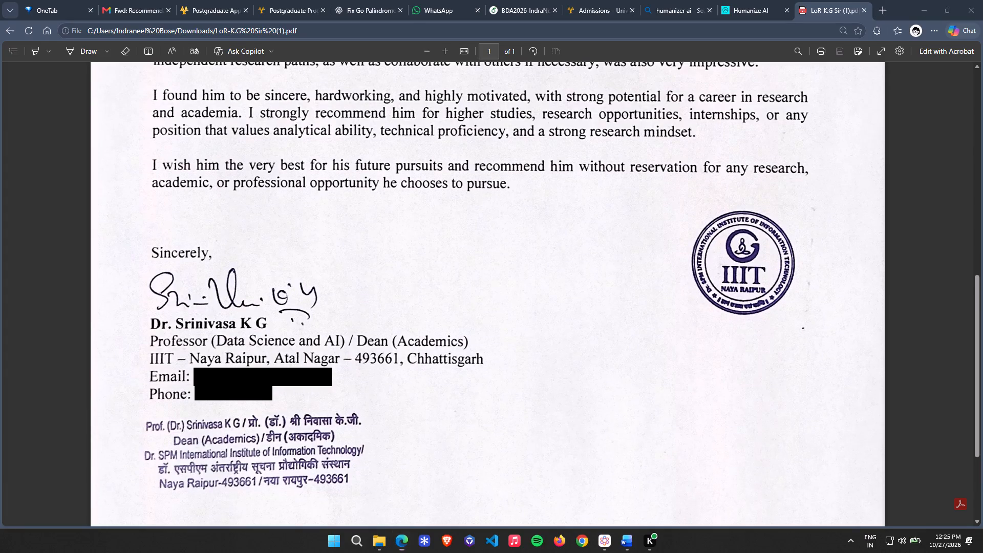
pyautogui.moveTo(128, 261); pyautogui.dragTo(327, 322)
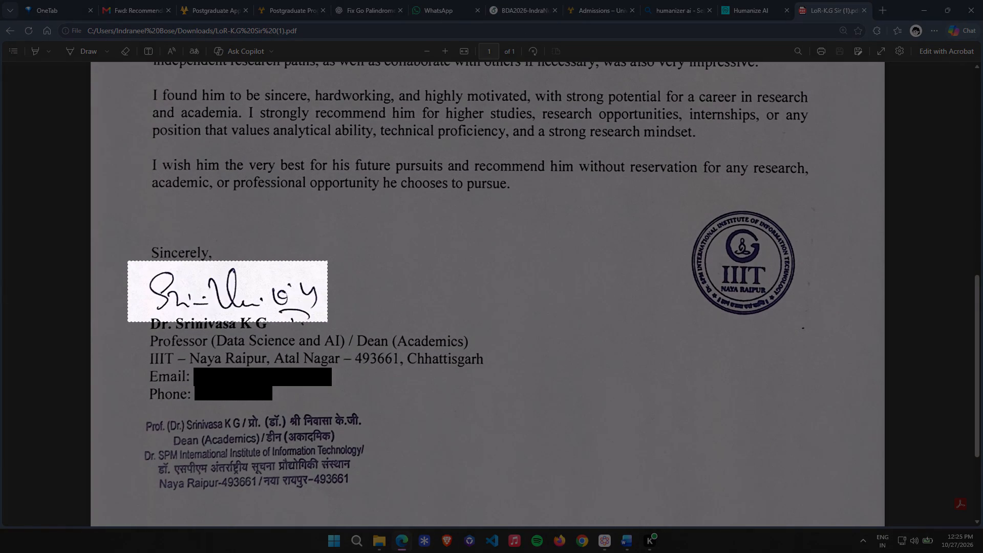
pyautogui.moveTo(327, 322); pyautogui.dragTo(345, 320)
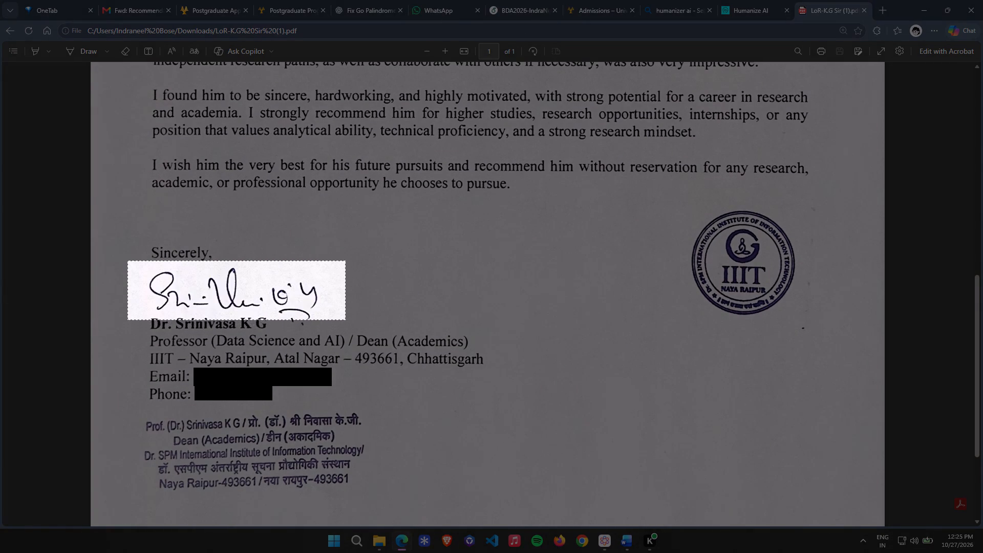
pyautogui.moveTo(345, 320); pyautogui.dragTo(334, 316)
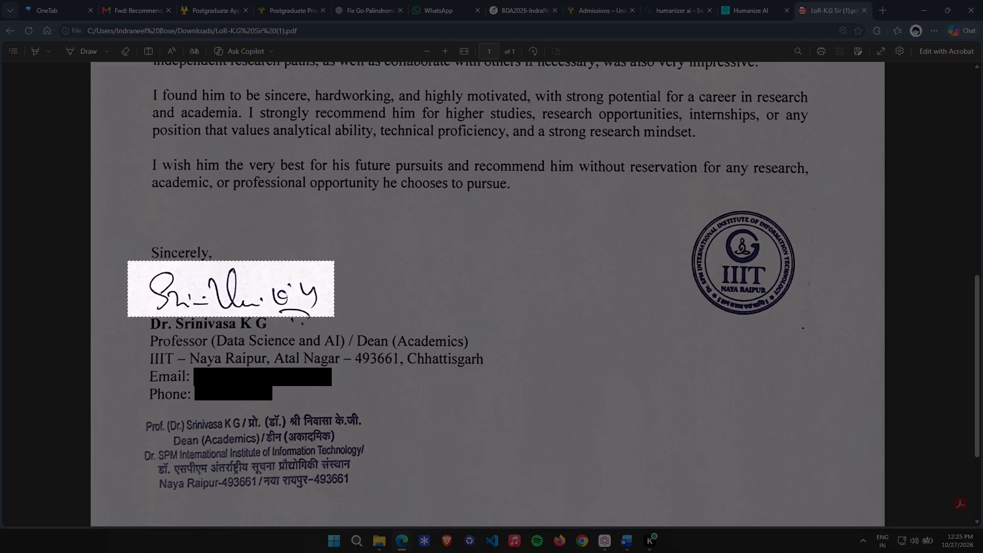
pyautogui.moveTo(334, 316); pyautogui.dragTo(333, 316)
pyautogui.moveTo(333, 316); pyautogui.dragTo(333, 317)
pyautogui.moveTo(333, 317); pyautogui.dragTo(337, 316)
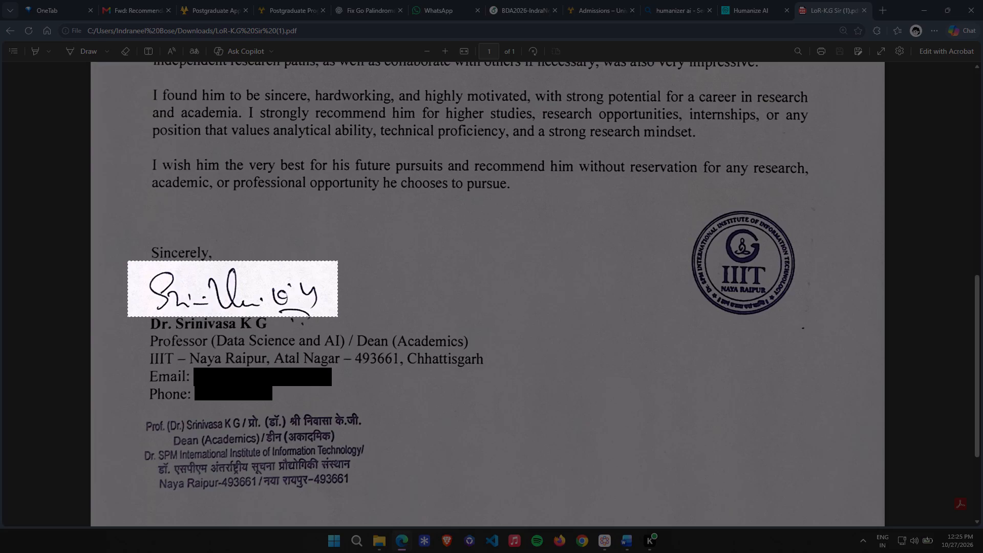
pyautogui.moveTo(337, 316); pyautogui.dragTo(337, 316)
# Search the web for "remove bg" in the existing humanizer search tab and open the remove.bg site.
pyautogui.click(687, 1)
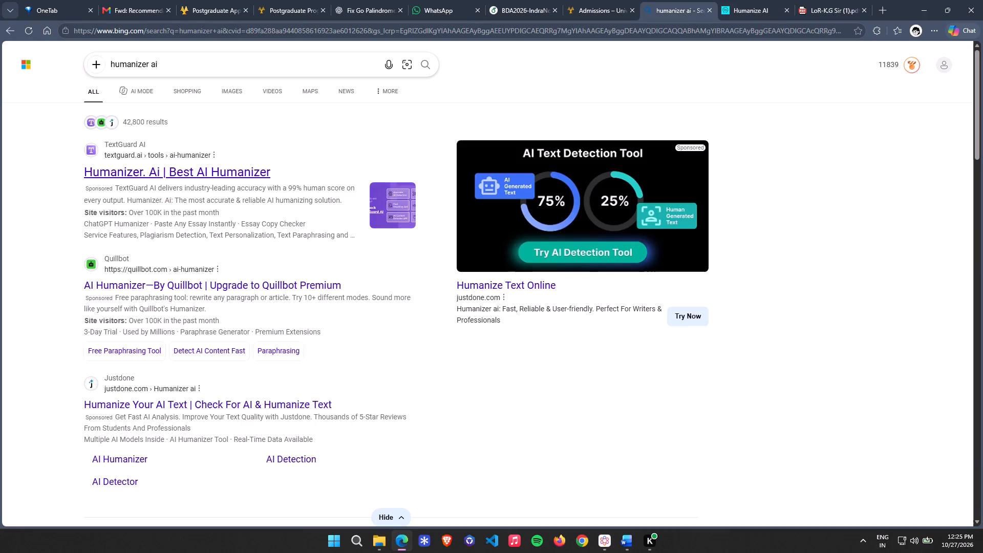
pyautogui.click(264, 68)
pyautogui.hotkey('ctrl', 'a')
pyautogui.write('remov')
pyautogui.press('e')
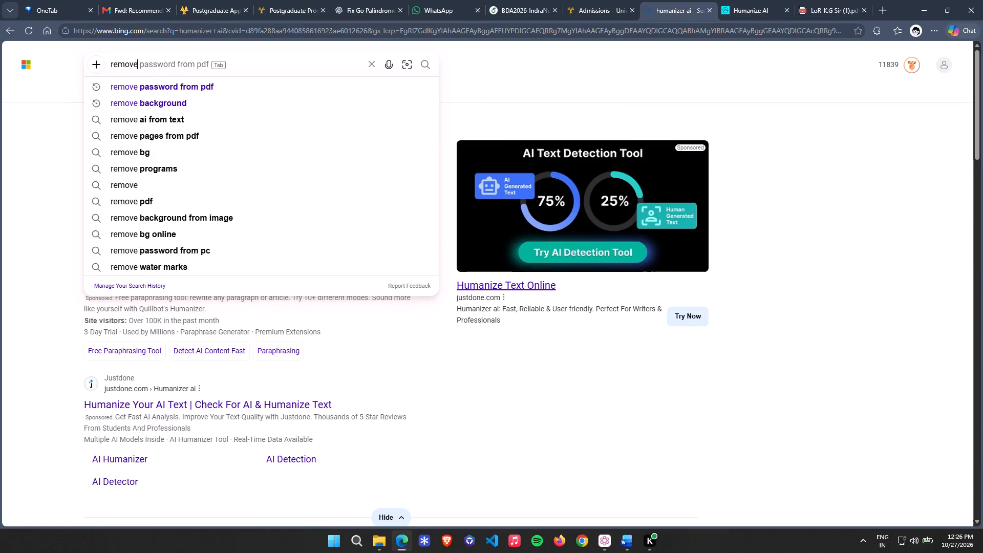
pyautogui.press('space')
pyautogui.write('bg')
pyautogui.click(159, 89)
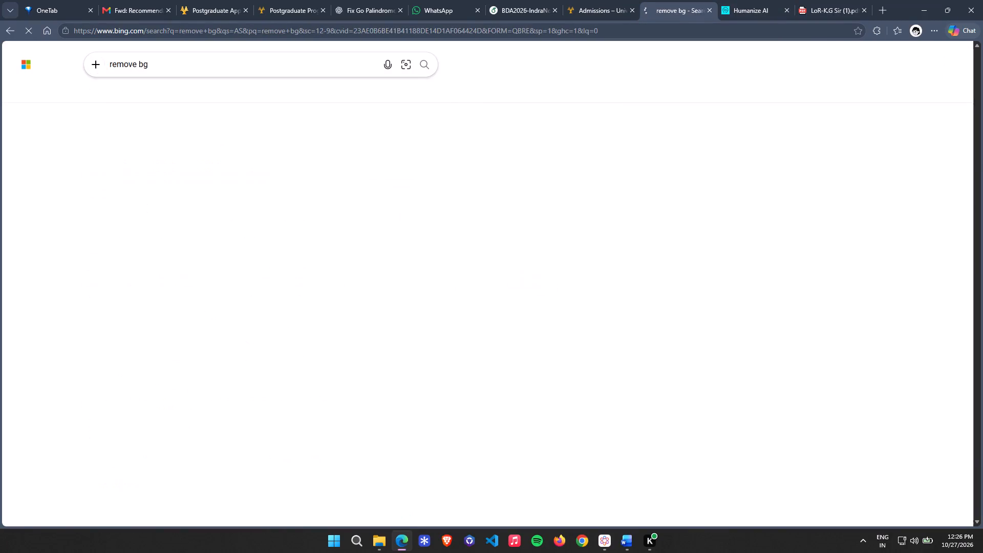
pyautogui.click(166, 446)
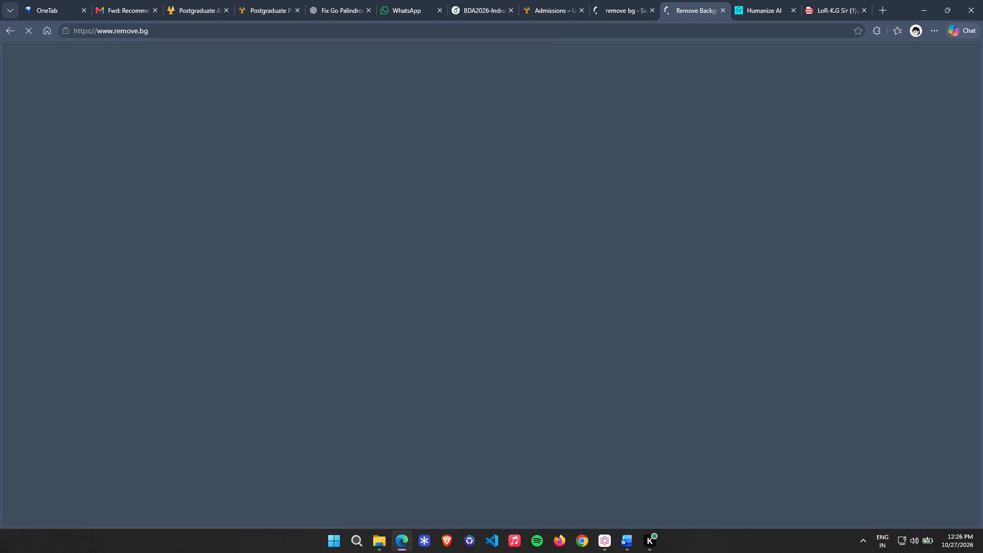
# Paste the captured signature image into remove.bg for background removal.
pyautogui.hotkey('ctrl', 'v')
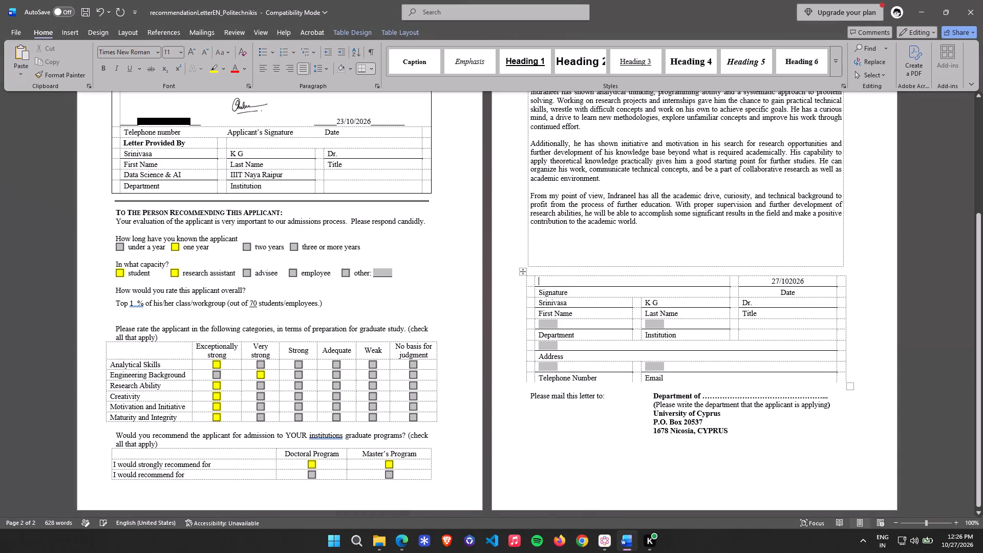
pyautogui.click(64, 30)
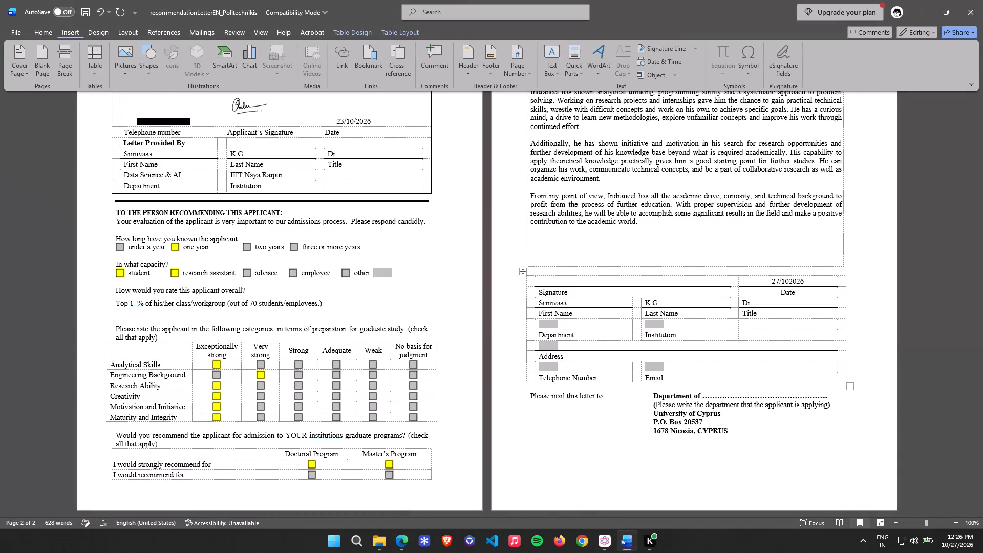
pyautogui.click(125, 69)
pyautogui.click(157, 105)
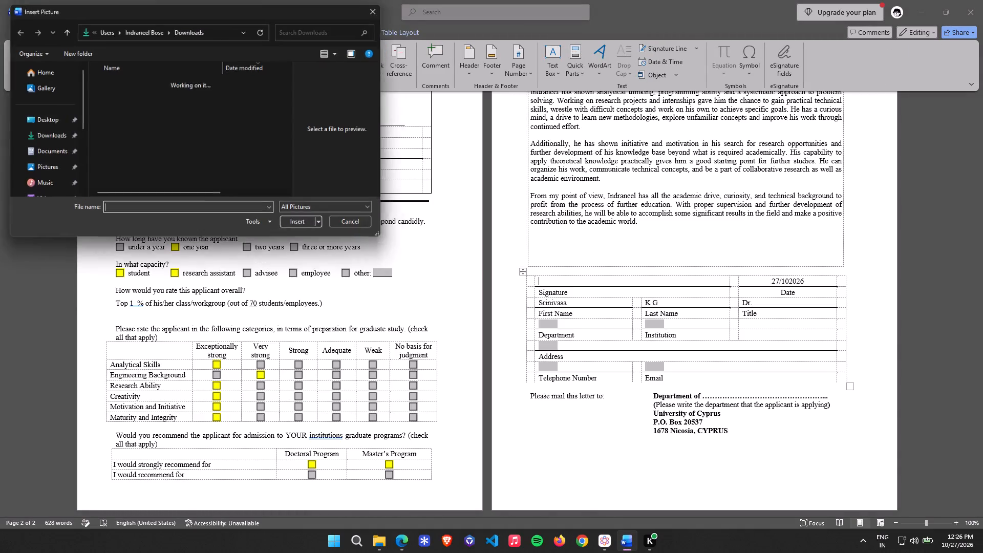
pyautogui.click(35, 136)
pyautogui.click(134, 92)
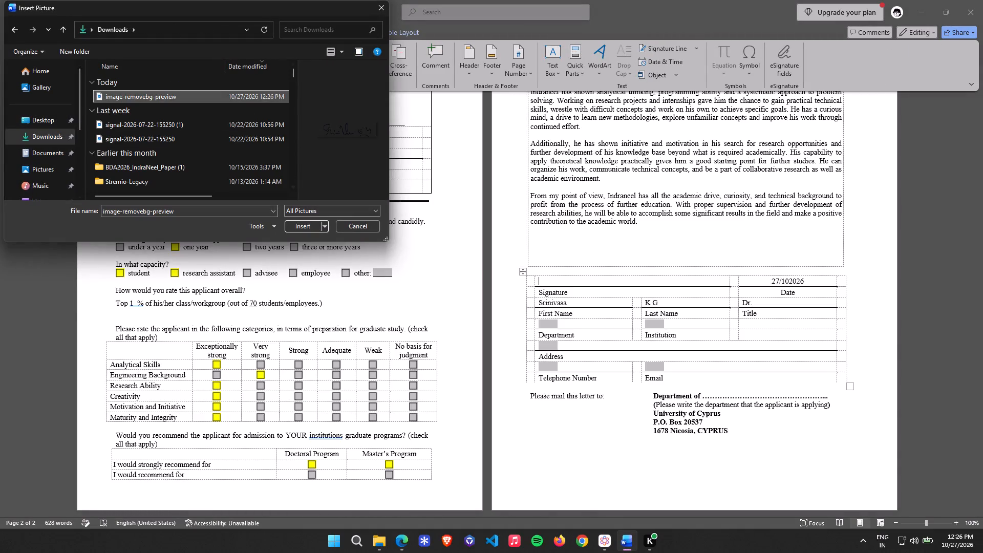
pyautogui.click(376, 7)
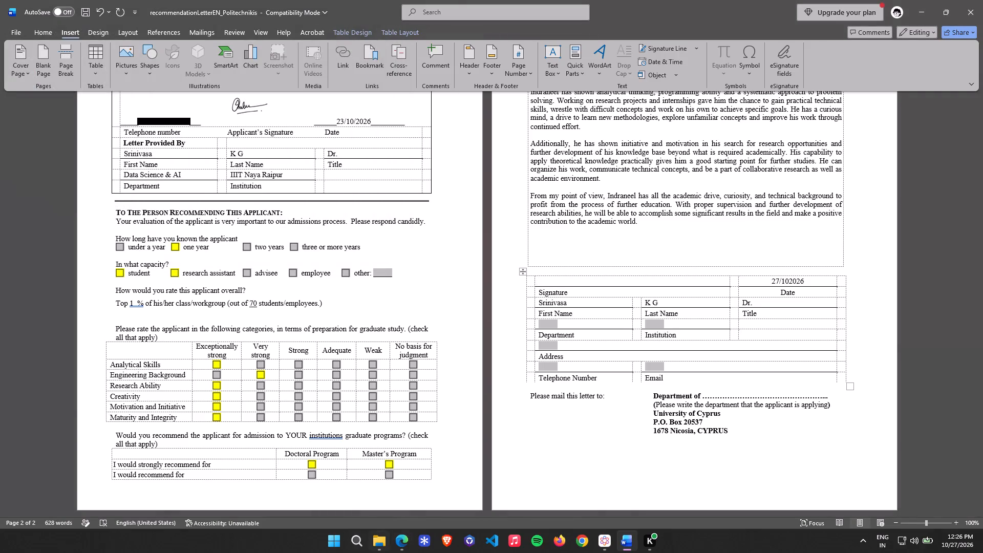
# In File Explorer, rename the image-removebg-preview picture in Downloads as signature and close the window.
pyautogui.click(380, 542)
pyautogui.click(48, 143)
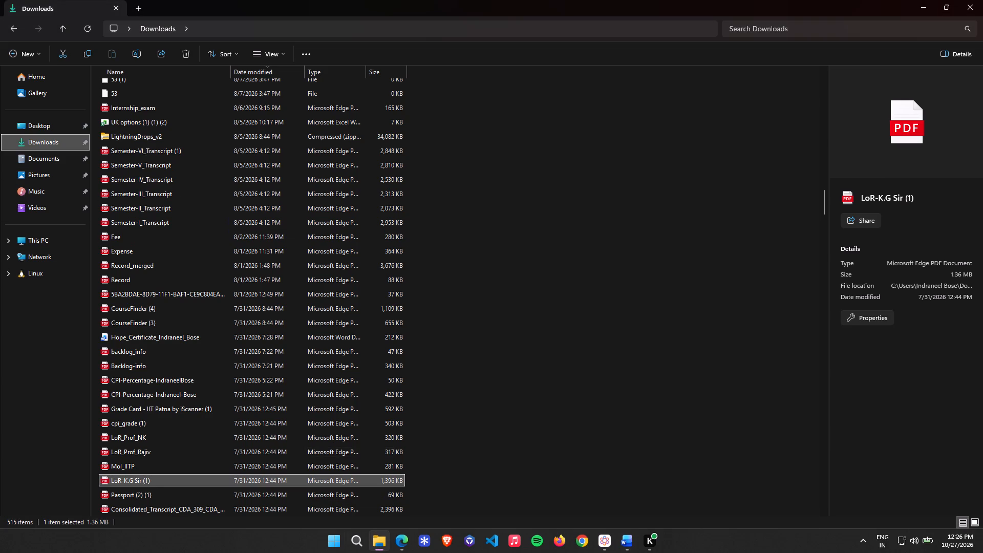
pyautogui.doubleClick(129, 104)
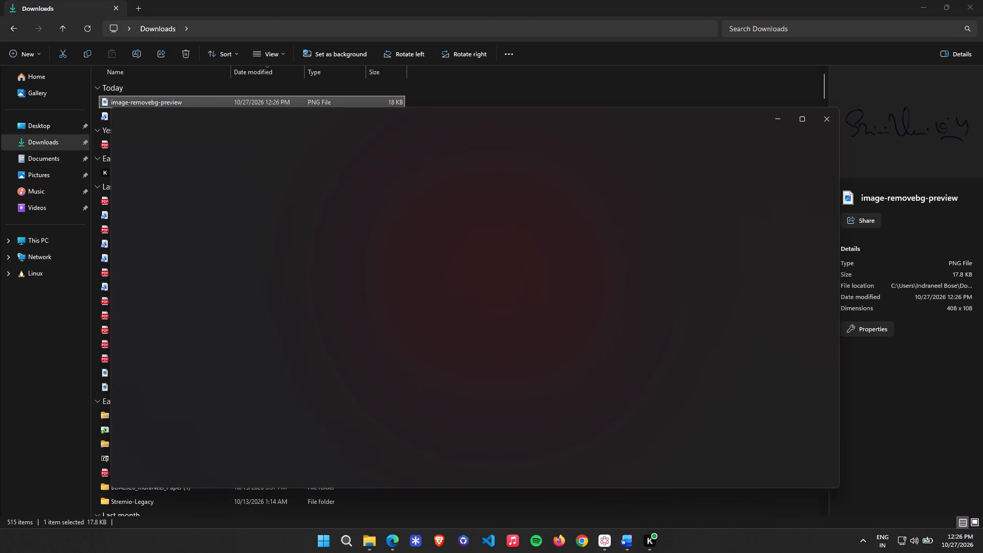
pyautogui.click(829, 125)
pyautogui.click(161, 99)
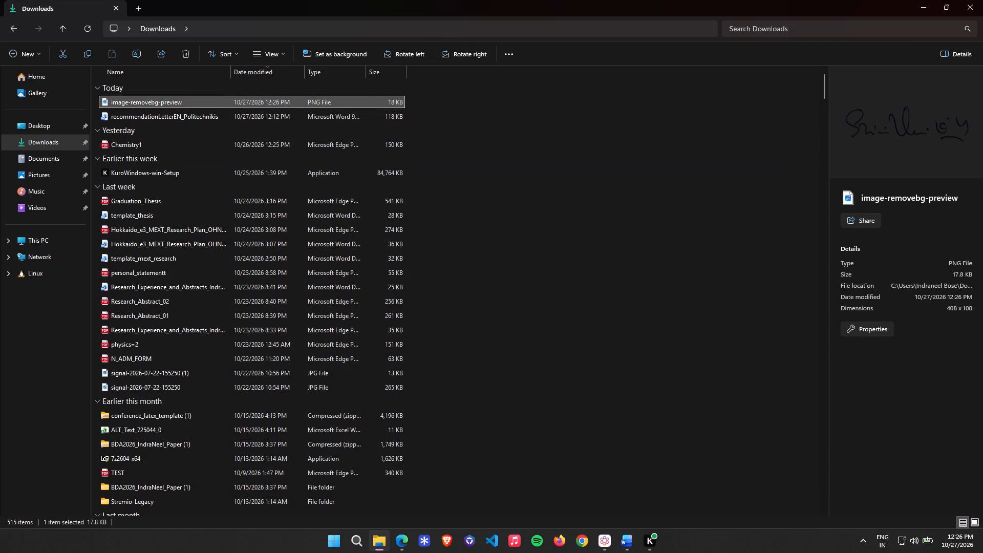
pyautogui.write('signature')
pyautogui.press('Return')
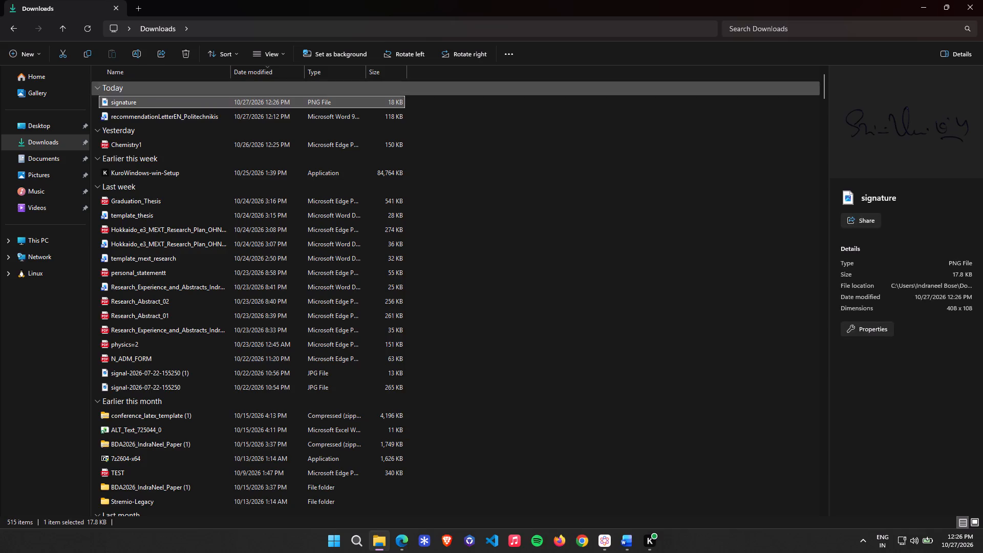
pyautogui.click(982, 0)
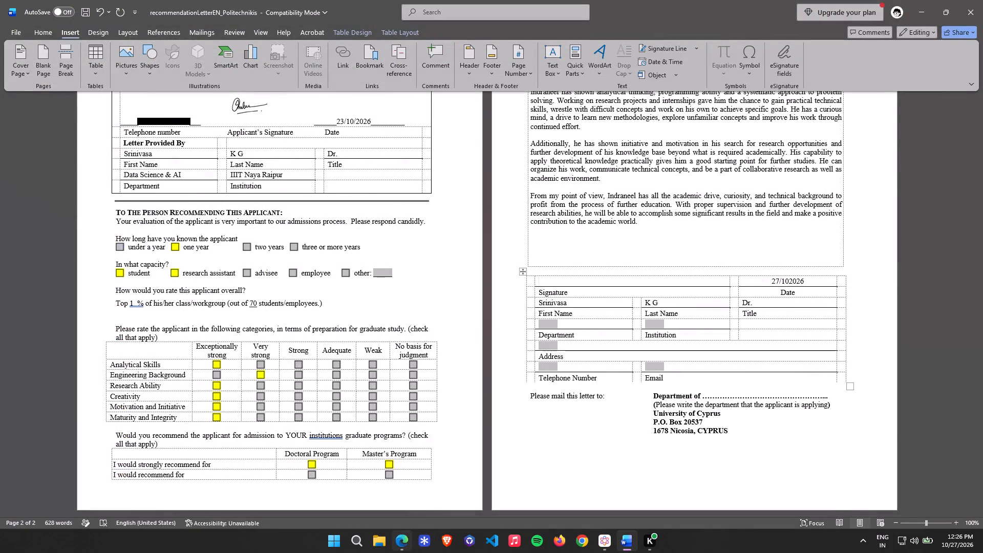
# Insert the signature picture from Downloads into the empty cell above the Signature label in the Word form.
pyautogui.click(129, 68)
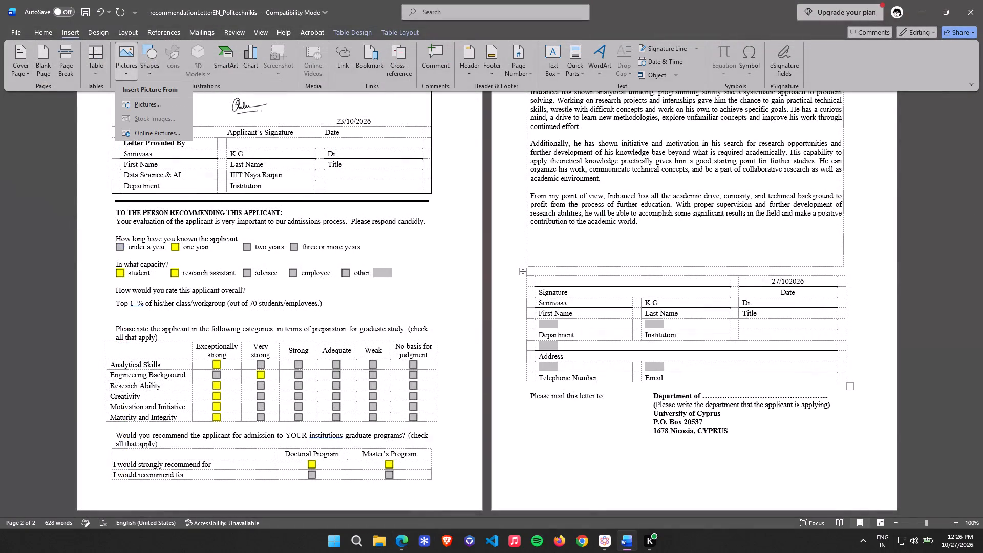
pyautogui.click(148, 101)
pyautogui.click(127, 93)
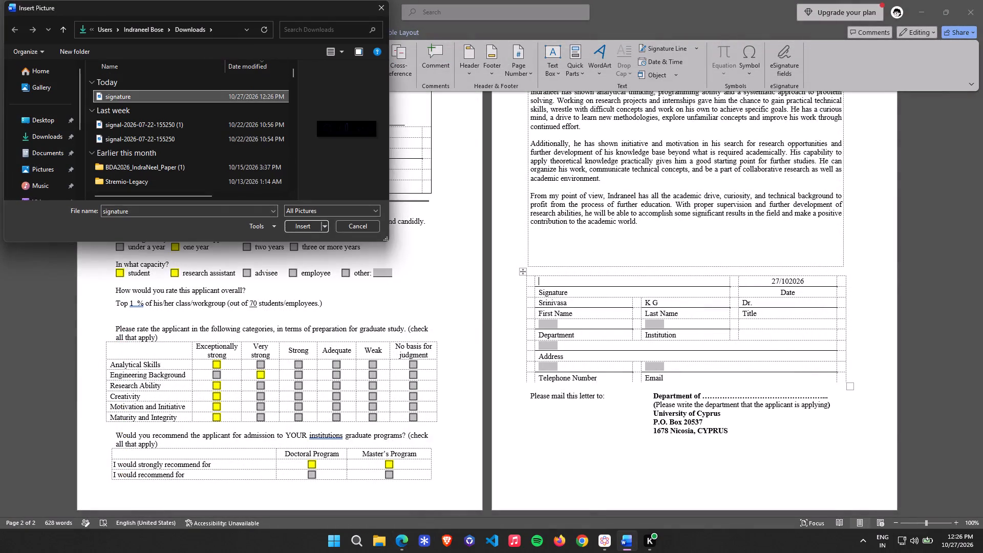
pyautogui.click(306, 223)
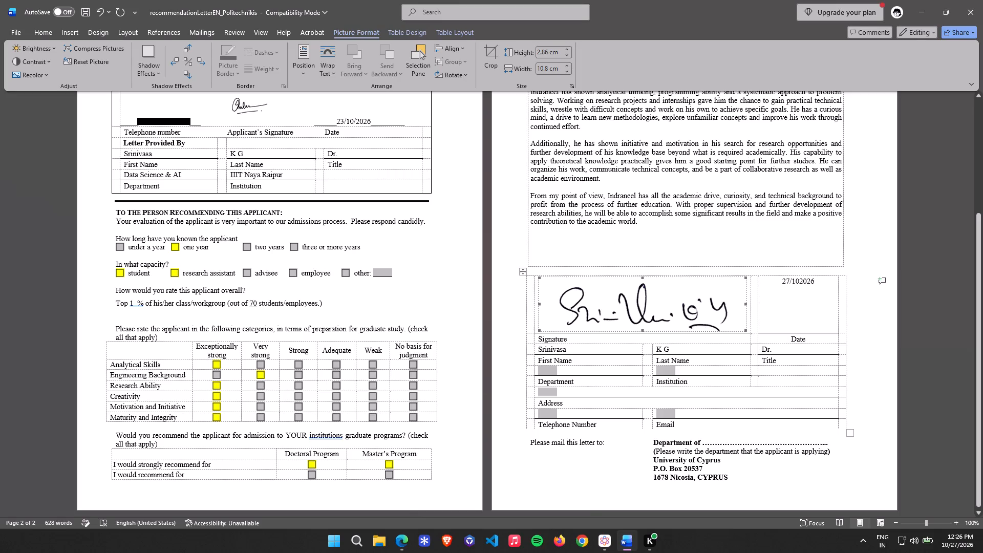
# Shrink the inserted signature picture proportionally in two passes so it sits compactly in its cell, and deselect it.
pyautogui.moveTo(745, 329); pyautogui.dragTo(680, 313)
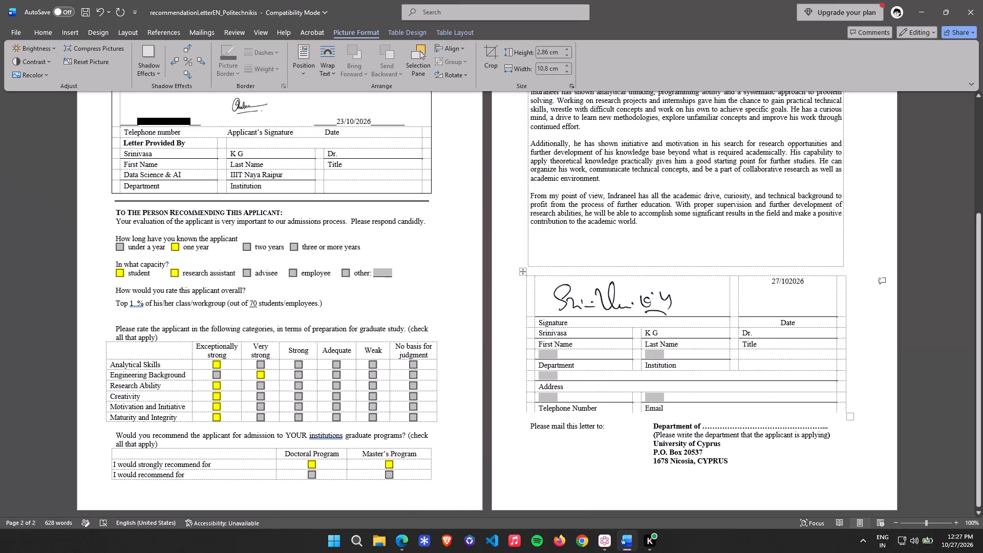
pyautogui.moveTo(684, 314); pyautogui.dragTo(654, 299)
pyautogui.moveTo(654, 299); pyautogui.dragTo(654, 300)
pyautogui.click(513, 319)
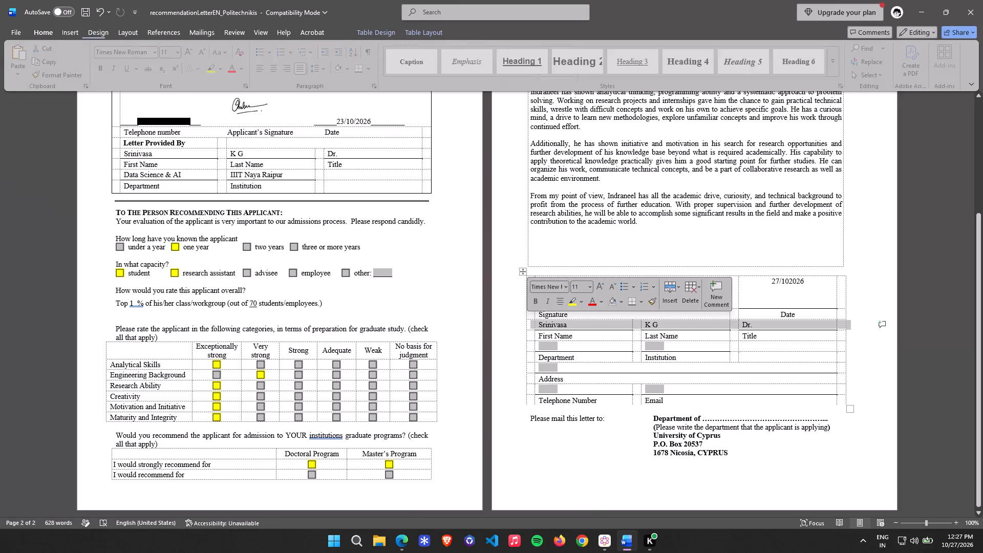
pyautogui.click(580, 466)
# Review both pages of the recommendation form, from the applicant section to the signature block and mailing address.
pyautogui.scroll(9, 581, 466)
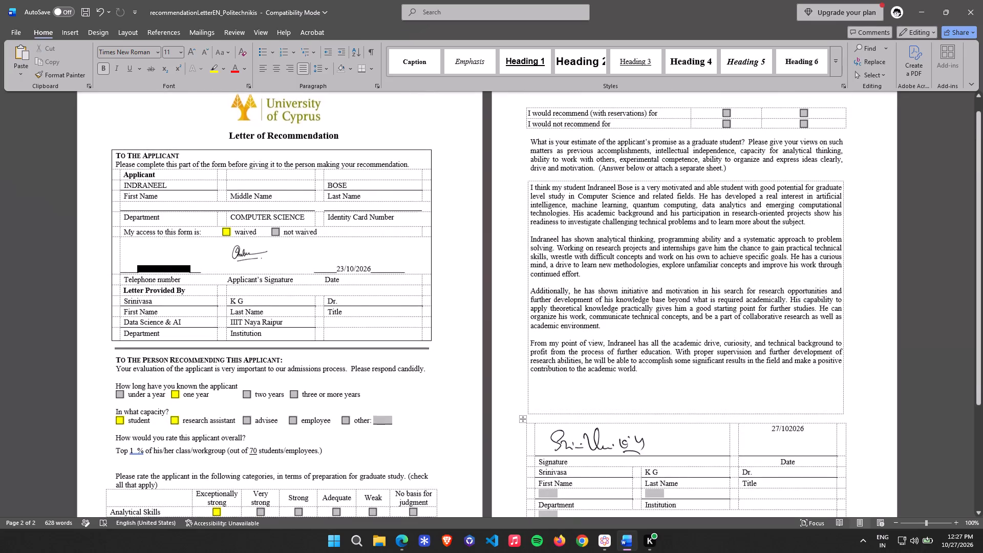
pyautogui.scroll(5, 581, 464)
pyautogui.scroll(-2, 581, 464)
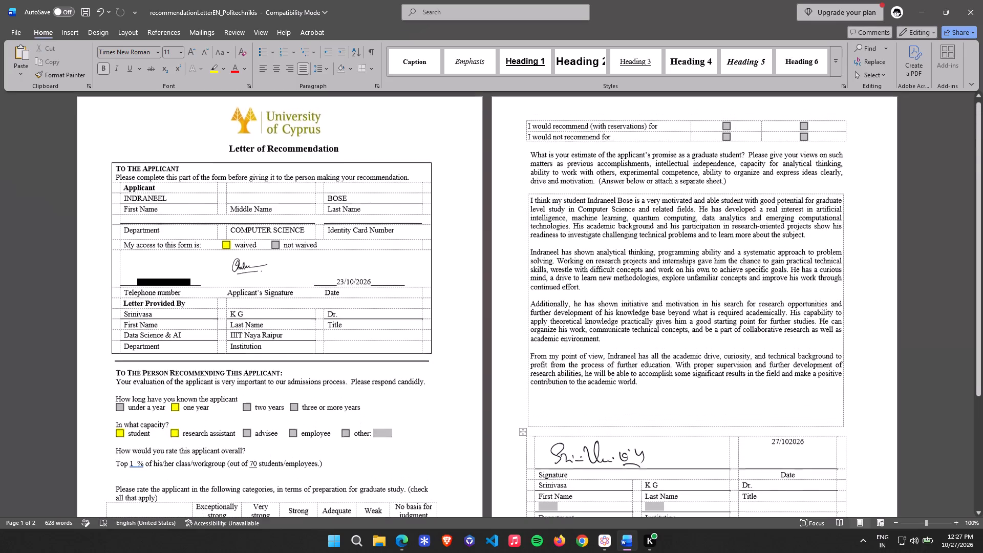
pyautogui.scroll(-7, 581, 464)
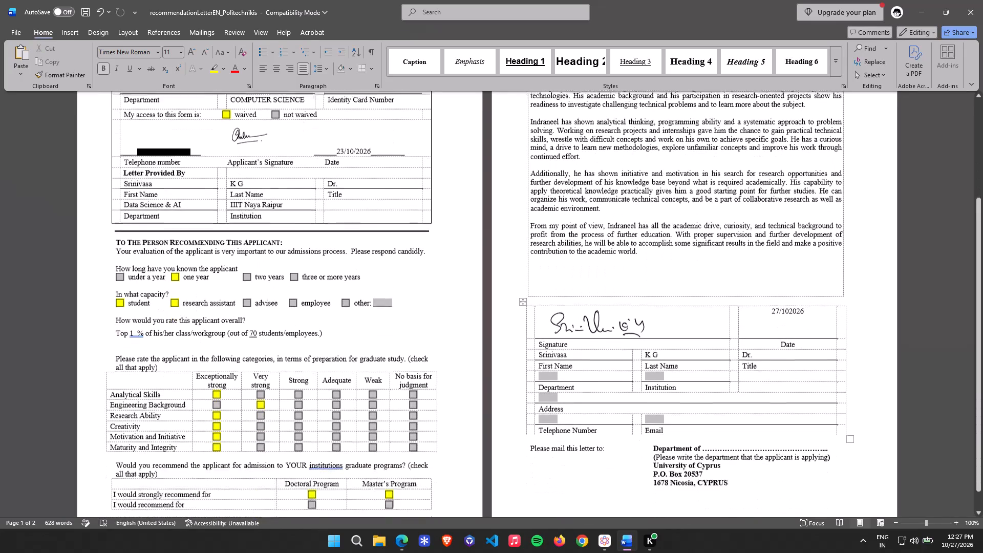
pyautogui.scroll(4, 581, 464)
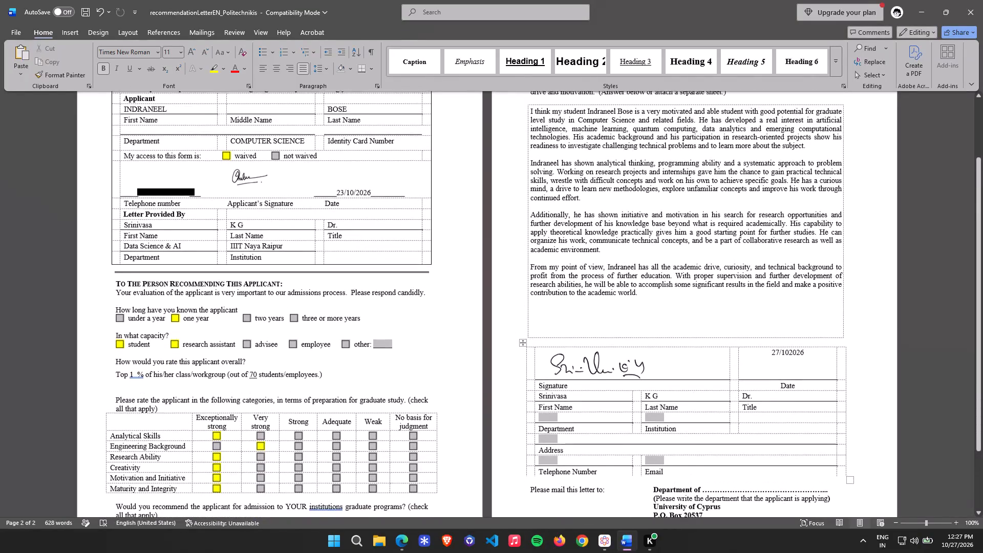
pyautogui.scroll(3, 581, 464)
pyautogui.scroll(-4, 581, 464)
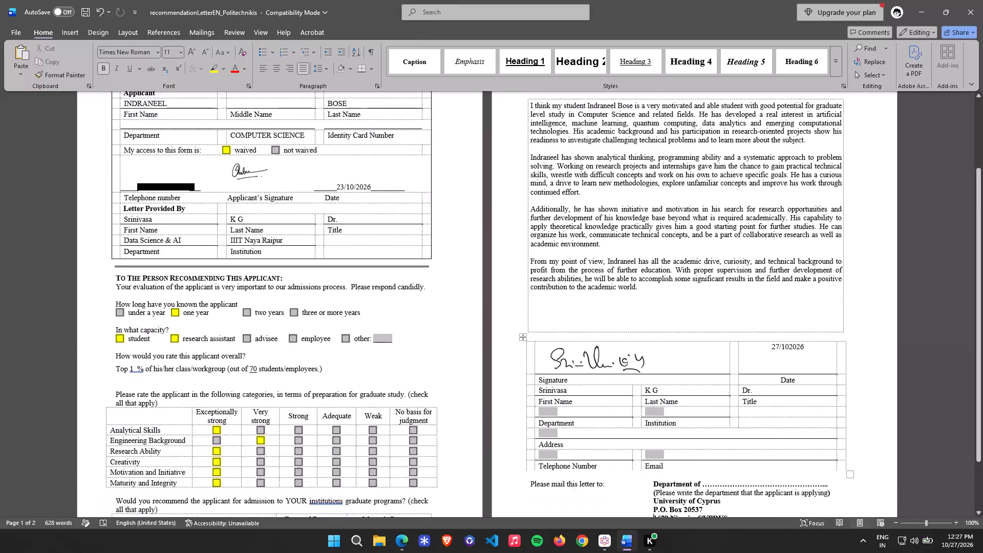
pyautogui.scroll(-5, 586, 465)
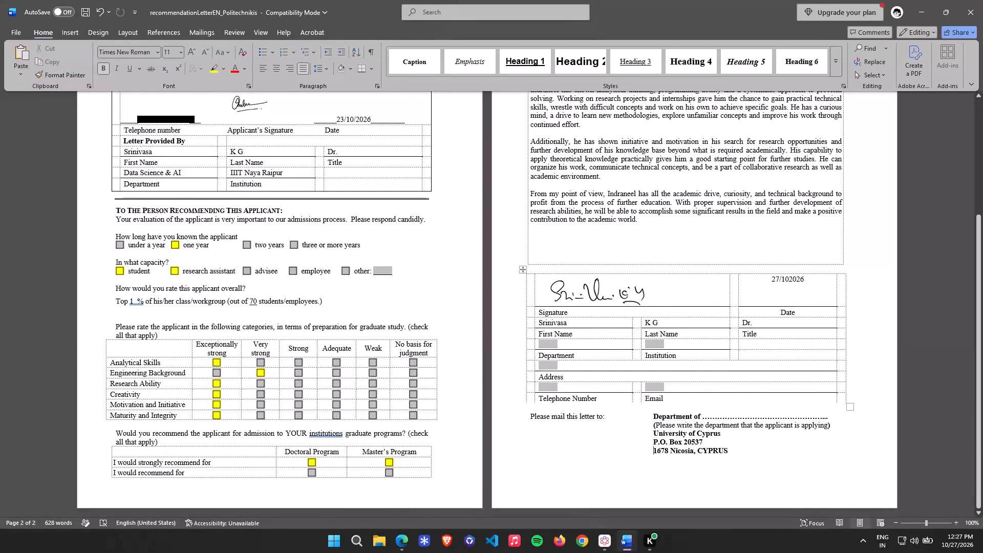
# Enter Data Science & AI as the department and IIIT Naya Raipur as the institution in the signature block.
pyautogui.click(552, 343)
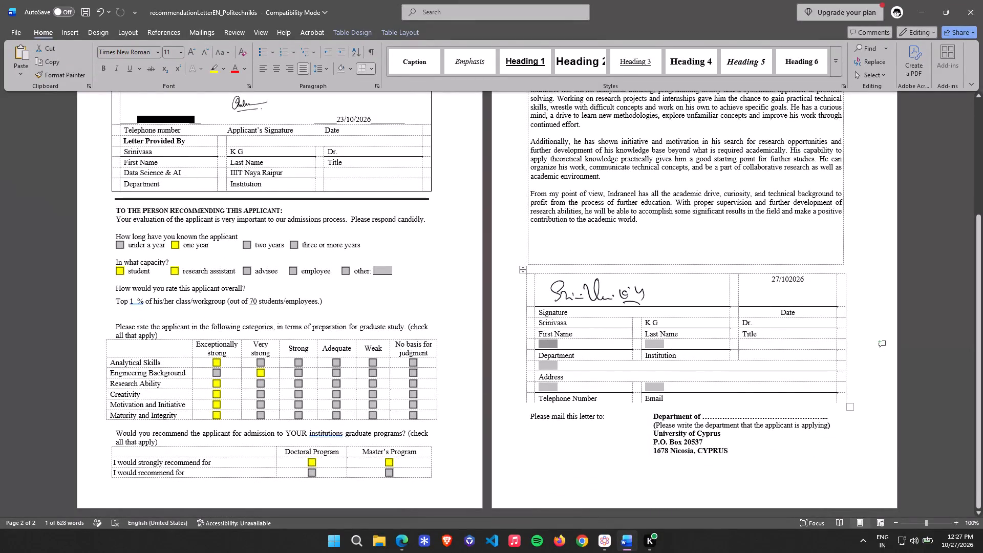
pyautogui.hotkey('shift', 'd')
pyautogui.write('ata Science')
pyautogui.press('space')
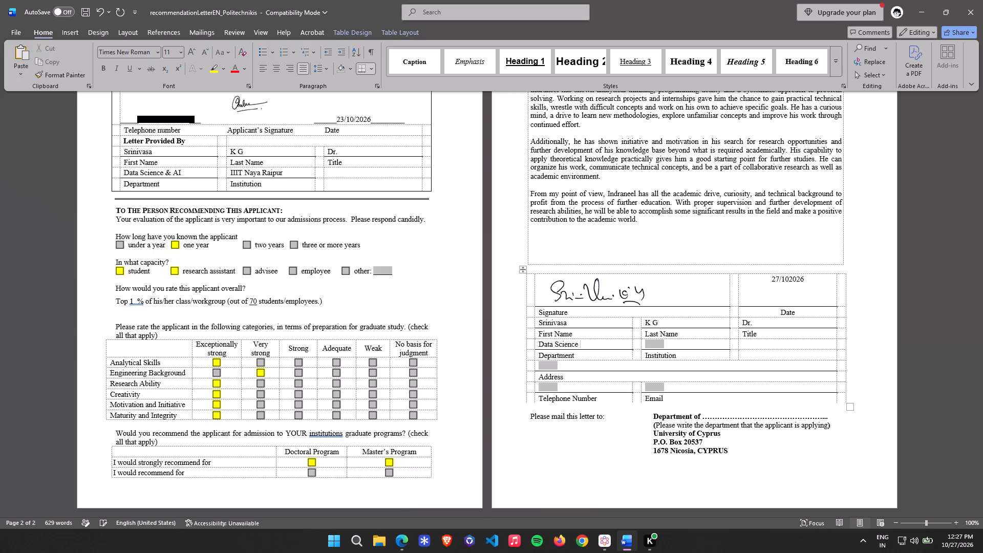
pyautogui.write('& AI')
pyautogui.click(661, 343)
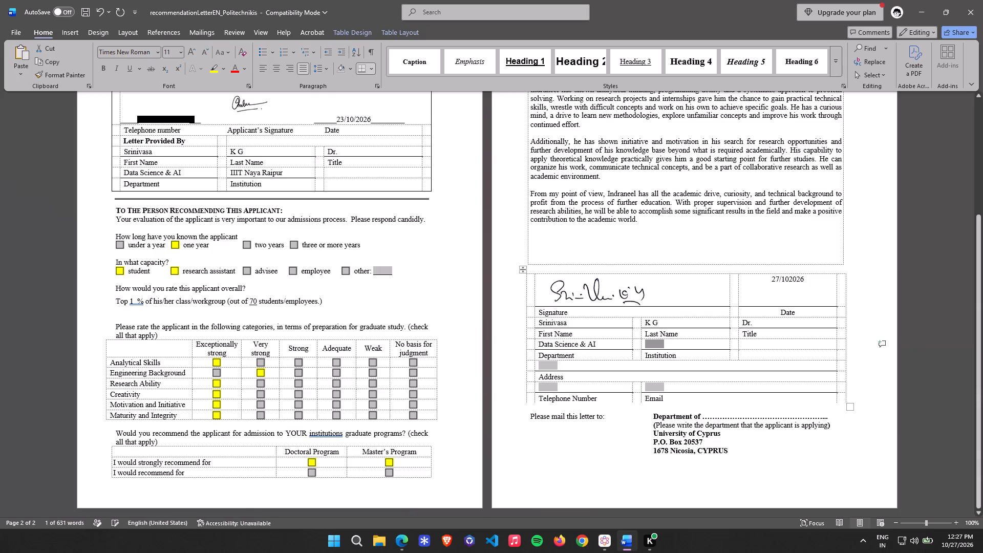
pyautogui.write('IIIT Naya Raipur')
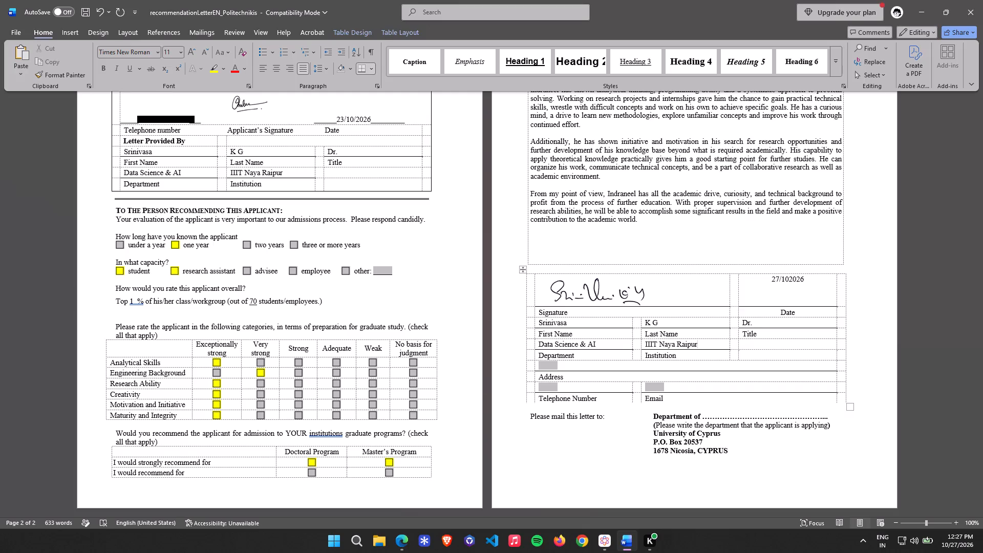
# Enter the institute's full postal address, including state, postal code and country, in the Address field of the signature block.
pyautogui.click(553, 365)
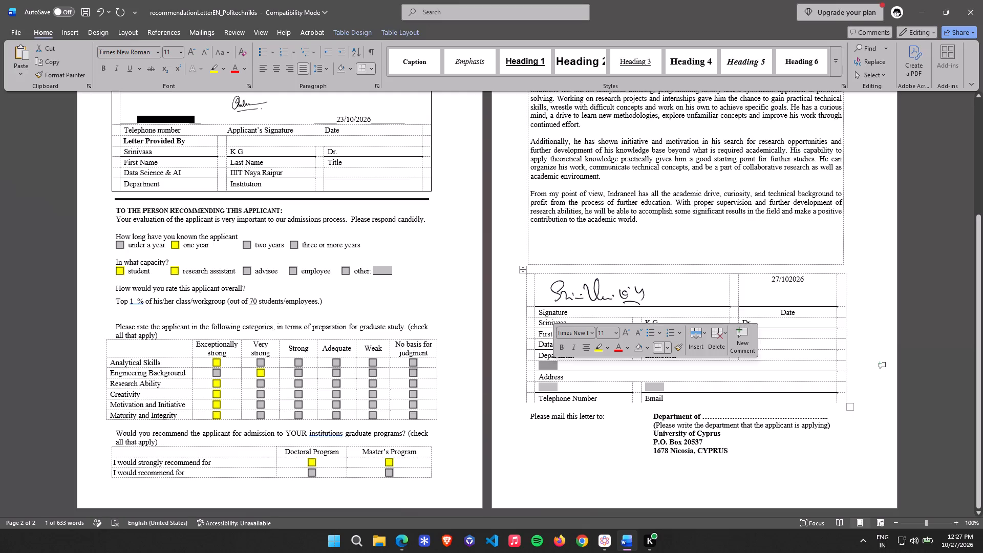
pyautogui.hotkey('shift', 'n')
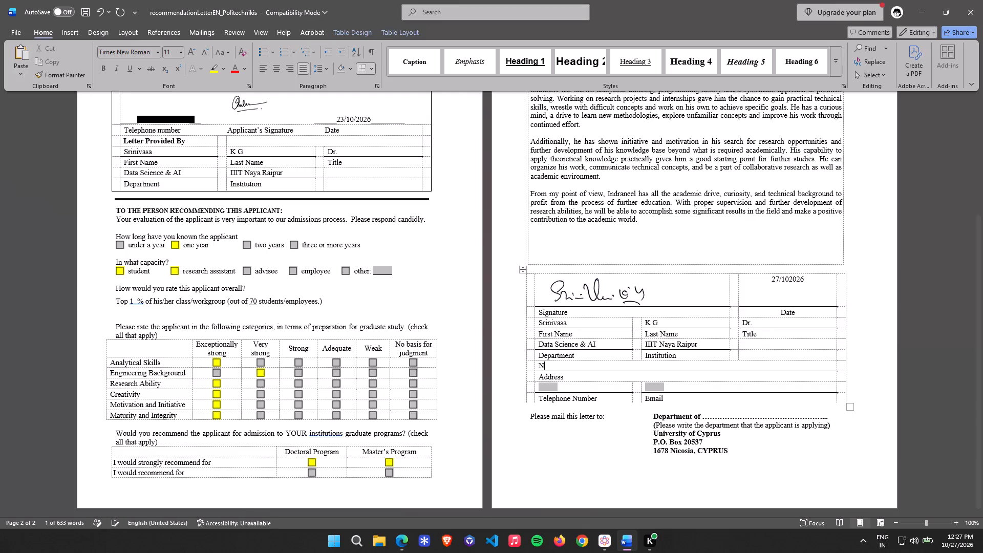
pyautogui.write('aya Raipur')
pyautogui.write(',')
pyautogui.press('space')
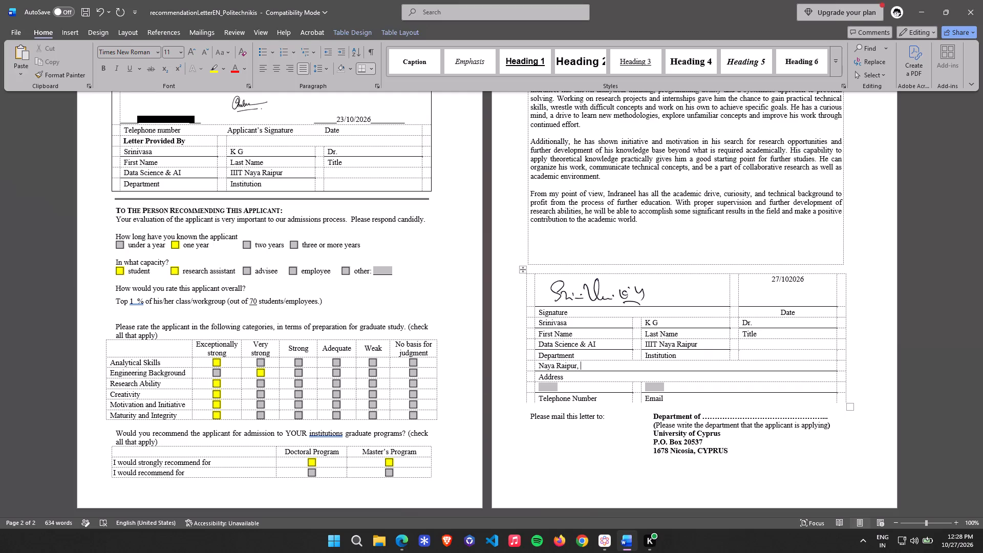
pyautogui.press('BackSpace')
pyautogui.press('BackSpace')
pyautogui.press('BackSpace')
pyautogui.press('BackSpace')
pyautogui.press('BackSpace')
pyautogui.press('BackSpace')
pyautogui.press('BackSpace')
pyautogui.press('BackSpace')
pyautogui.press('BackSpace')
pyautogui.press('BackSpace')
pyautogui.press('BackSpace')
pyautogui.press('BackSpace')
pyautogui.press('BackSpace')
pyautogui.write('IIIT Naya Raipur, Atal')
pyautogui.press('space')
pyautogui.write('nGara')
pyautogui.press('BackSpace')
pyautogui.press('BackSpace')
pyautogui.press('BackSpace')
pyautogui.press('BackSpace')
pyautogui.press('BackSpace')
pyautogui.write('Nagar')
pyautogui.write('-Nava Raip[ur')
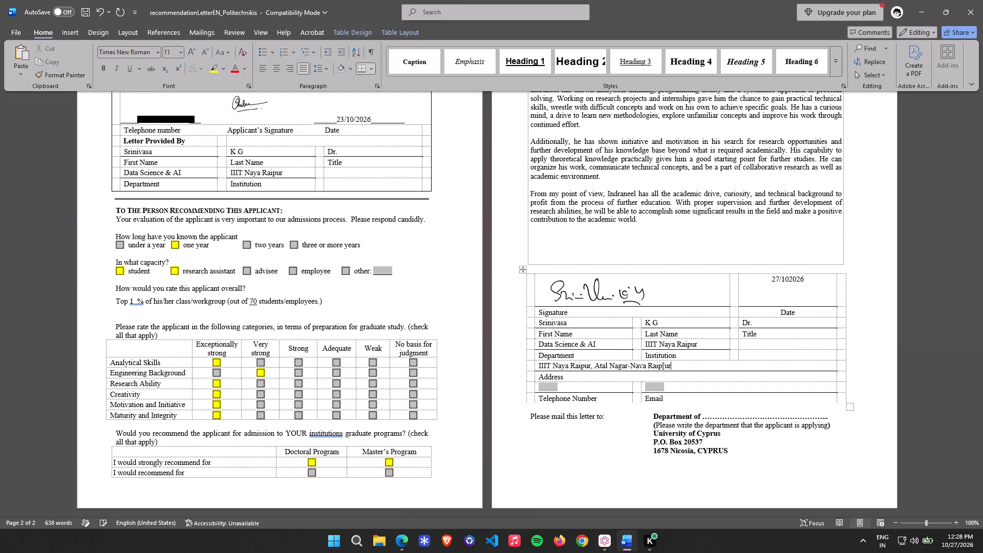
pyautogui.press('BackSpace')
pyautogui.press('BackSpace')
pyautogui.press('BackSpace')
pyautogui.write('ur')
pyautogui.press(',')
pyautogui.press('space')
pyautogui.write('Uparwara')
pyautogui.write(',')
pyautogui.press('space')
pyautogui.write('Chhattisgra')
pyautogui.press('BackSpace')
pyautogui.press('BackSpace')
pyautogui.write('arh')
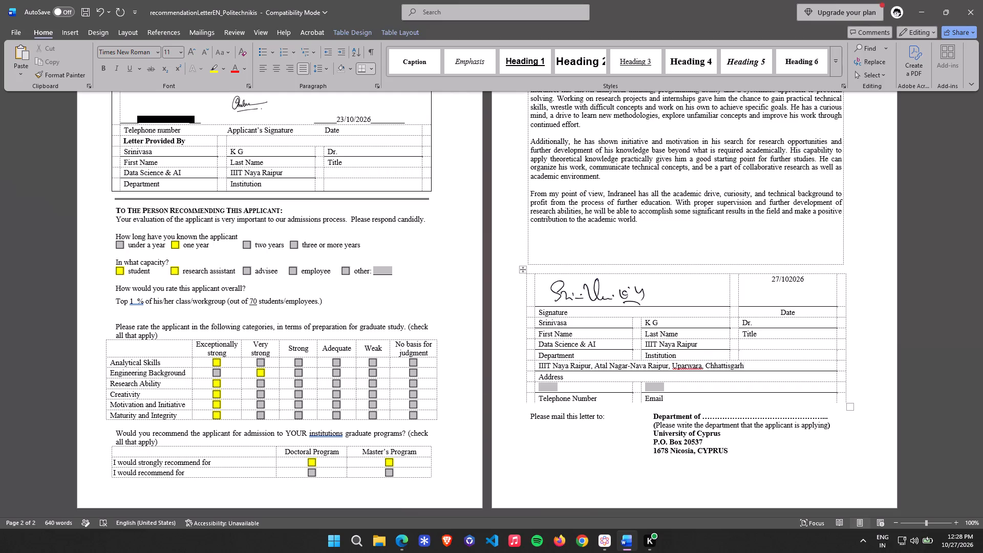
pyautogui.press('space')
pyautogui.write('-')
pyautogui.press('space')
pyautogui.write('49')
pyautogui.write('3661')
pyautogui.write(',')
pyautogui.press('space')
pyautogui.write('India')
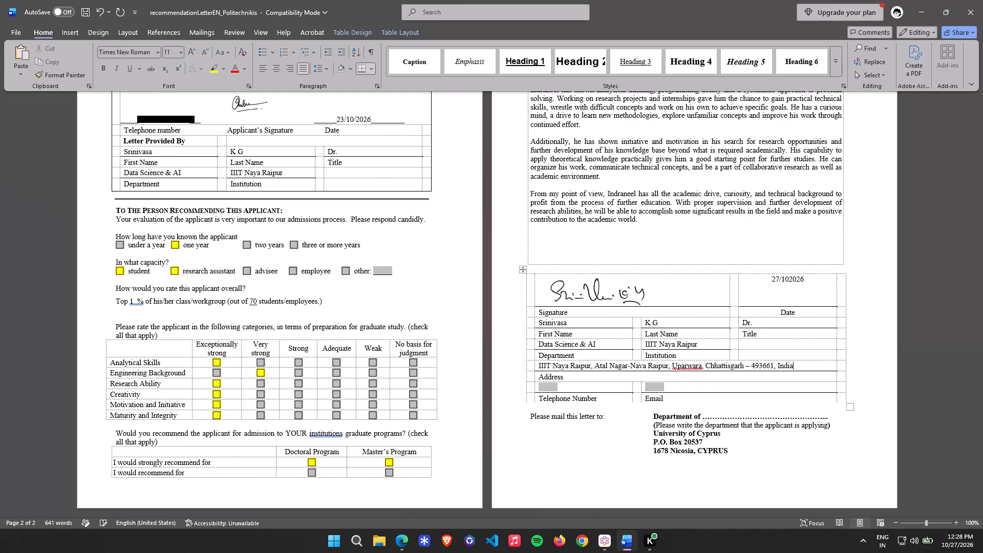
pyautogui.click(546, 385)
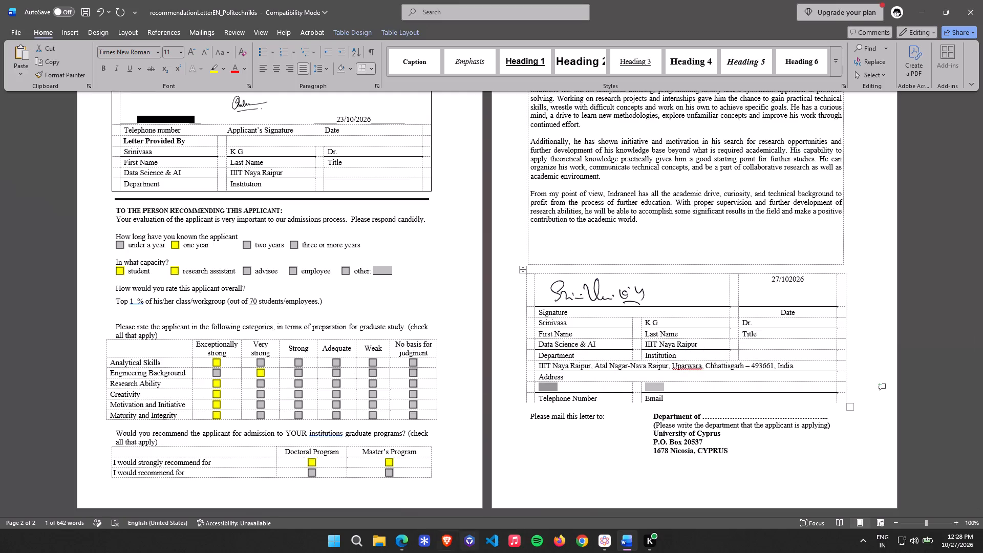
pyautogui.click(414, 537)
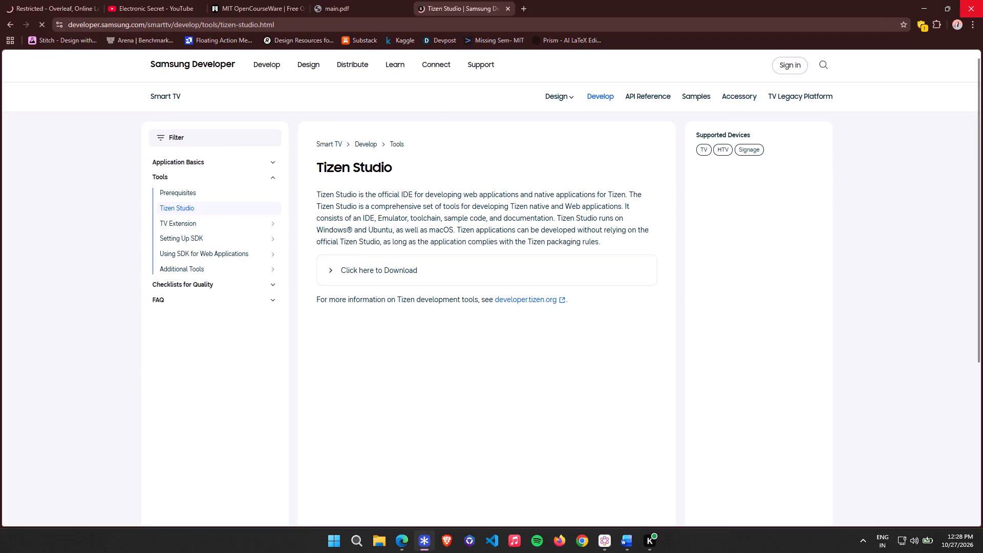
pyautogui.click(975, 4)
# Switch to Edge, return to the University of Cyprus online recommendation form, and enter the recommender's name in the identification section.
pyautogui.click(401, 545)
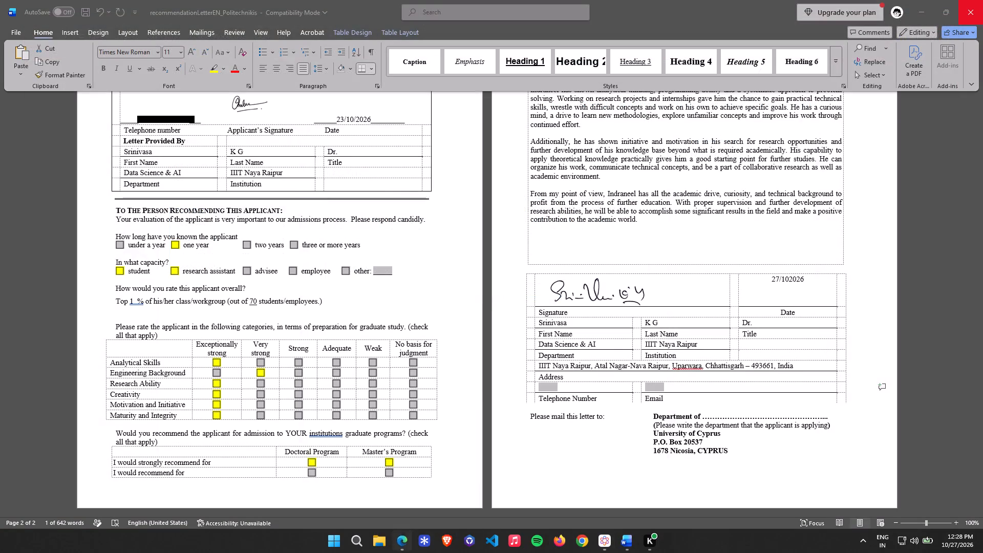
pyautogui.click(402, 537)
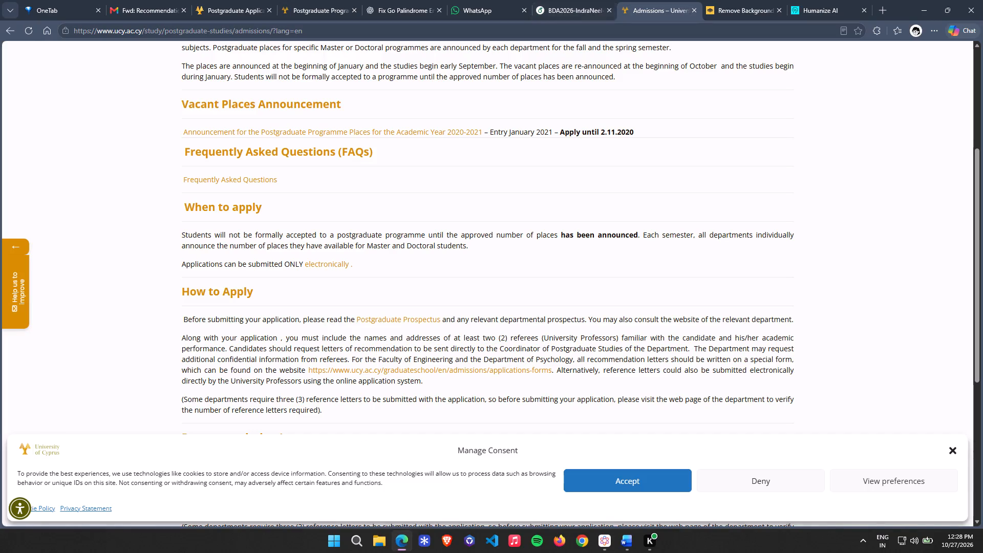
pyautogui.click(309, 0)
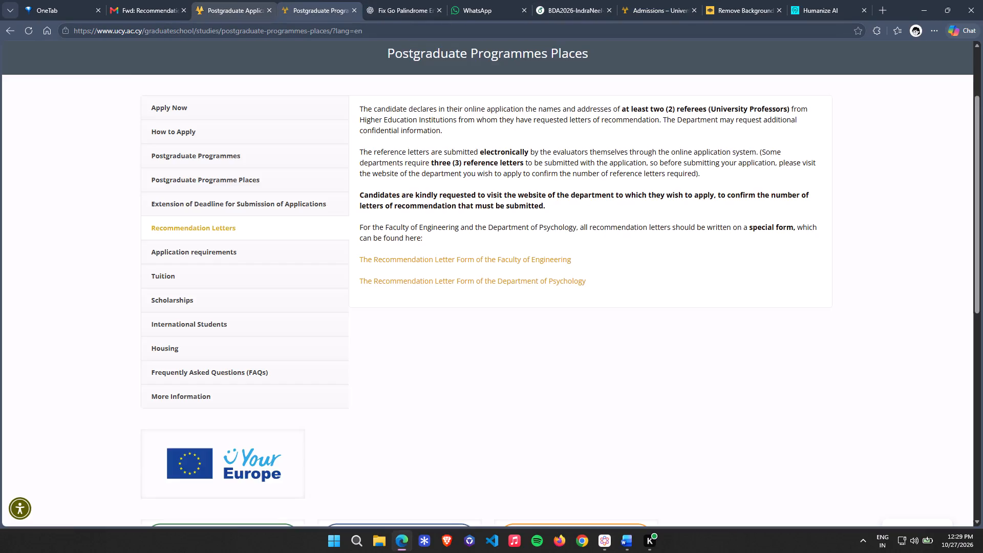
pyautogui.click(243, 0)
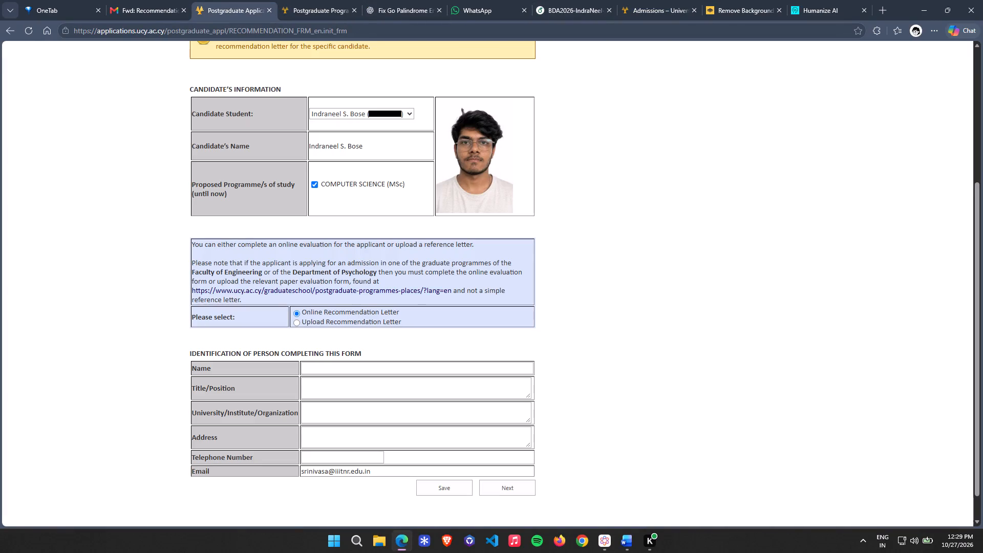
pyautogui.scroll(6, 418, 329)
pyautogui.click(672, 0)
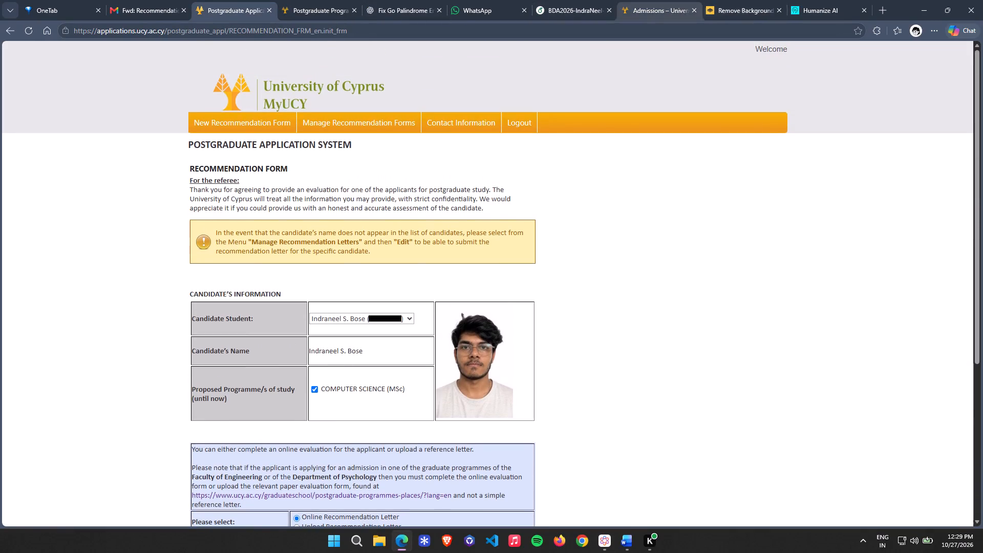
pyautogui.click(240, 2)
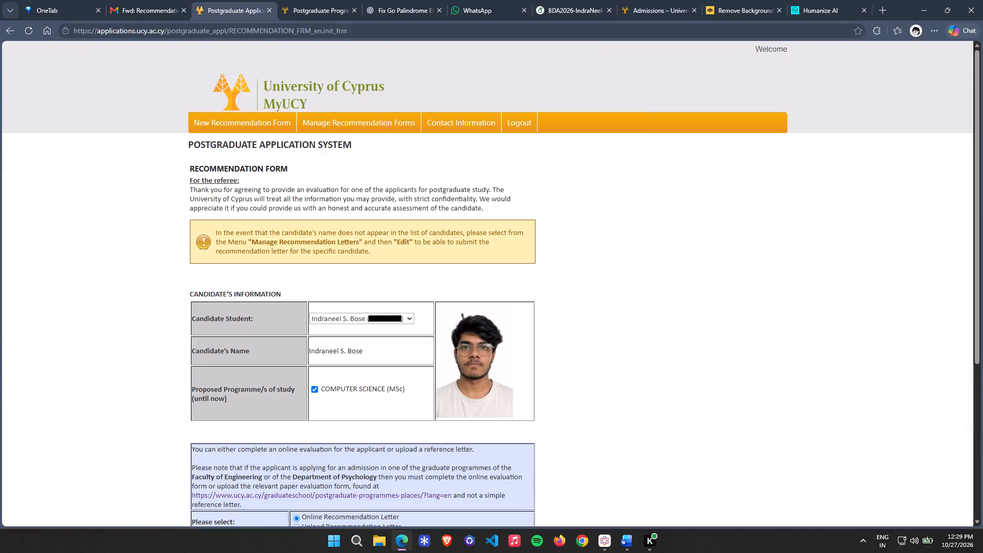
pyautogui.scroll(-9, 445, 314)
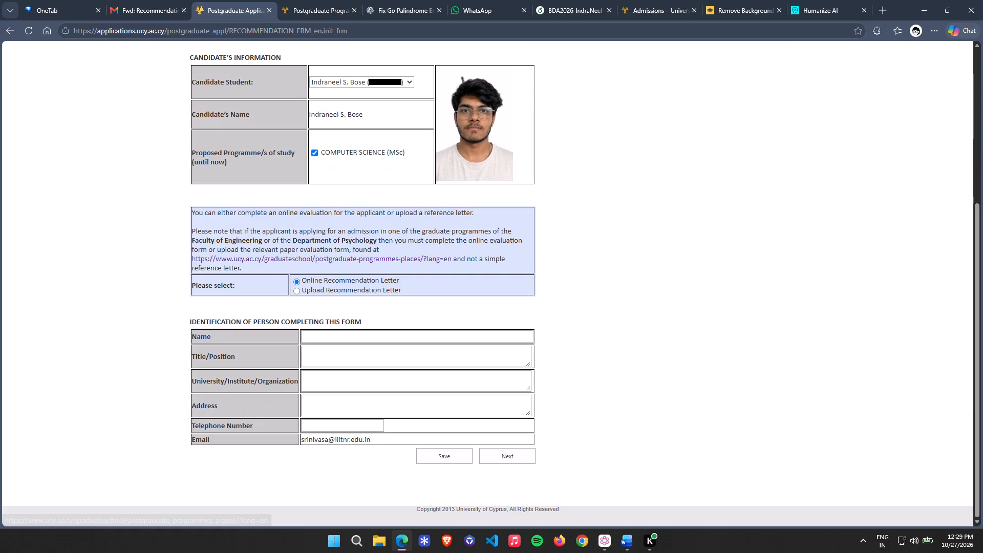
pyautogui.click(348, 341)
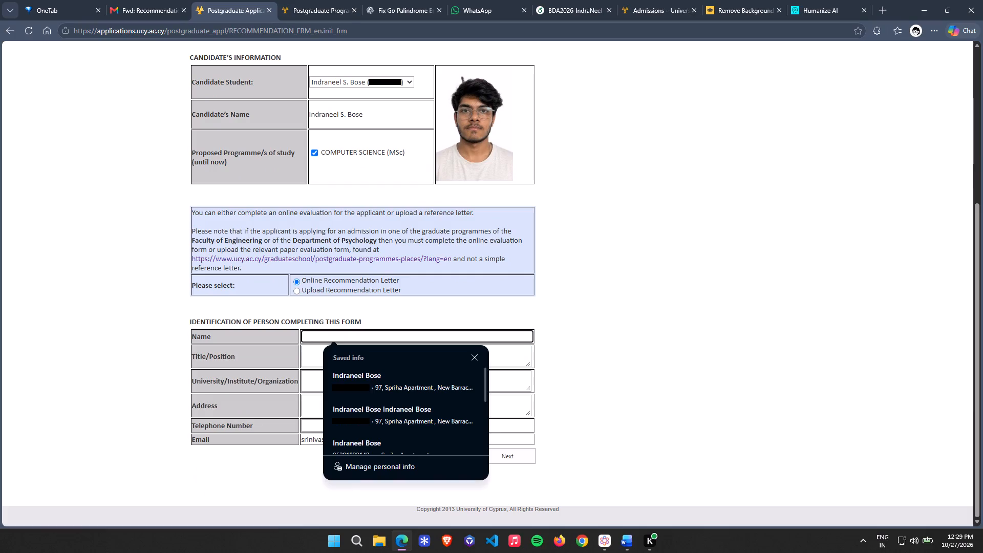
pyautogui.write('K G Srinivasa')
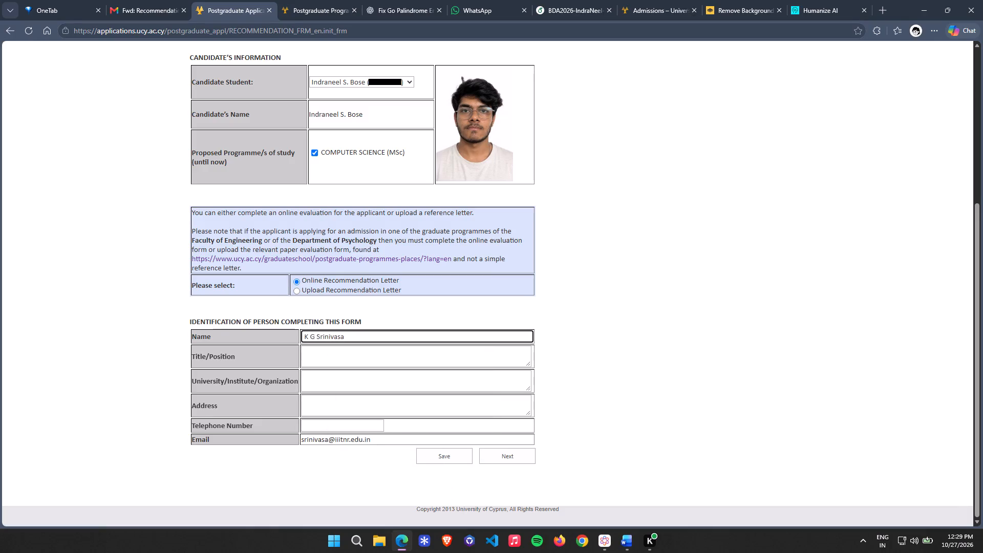
# Select the online form's Title/Position field and switch back to Word to check the recommender's details in the letter form.
pyautogui.click(380, 355)
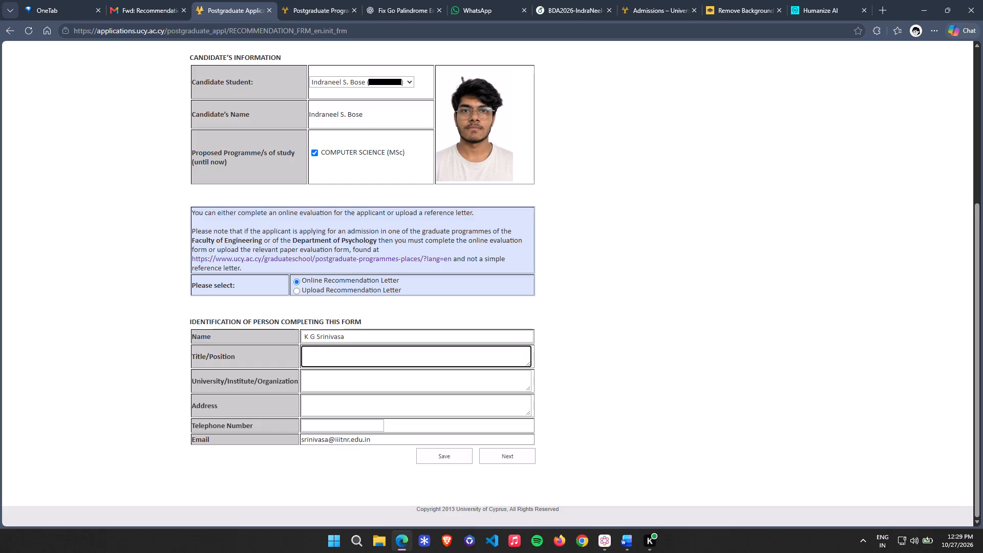
pyautogui.click(625, 534)
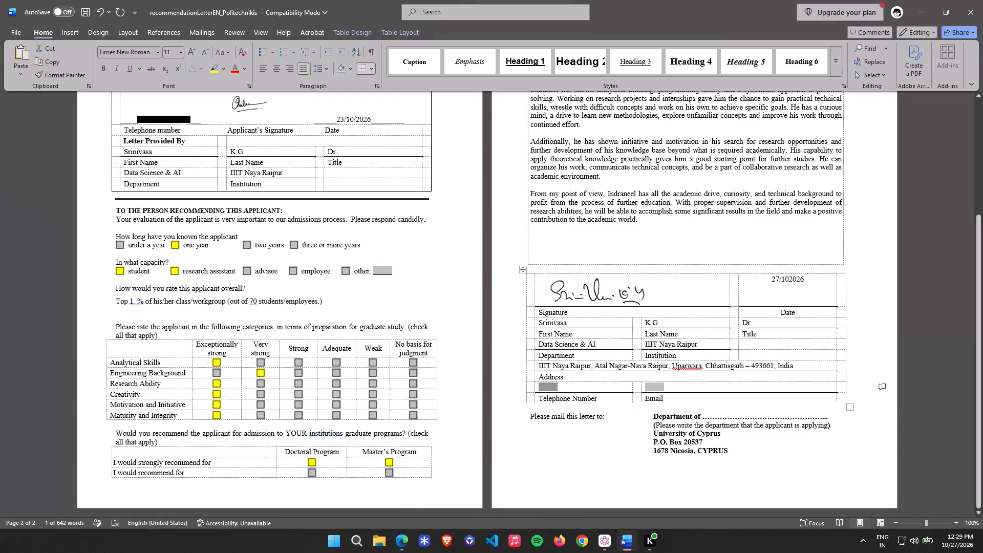
pyautogui.scroll(3, 562, 414)
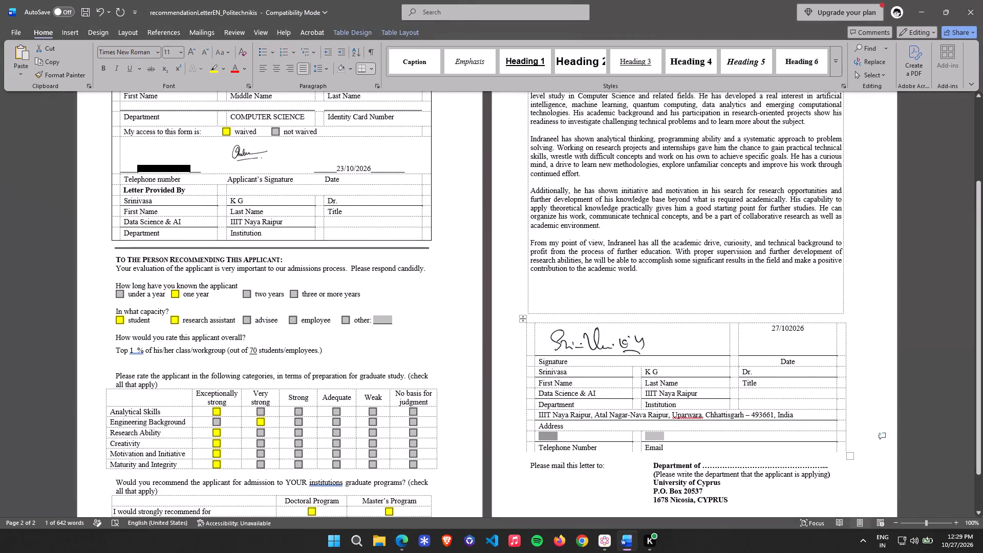
# Switch to Edge and look through the open University of Cyprus pages on recommendation letters and postgraduate admissions.
pyautogui.click(399, 538)
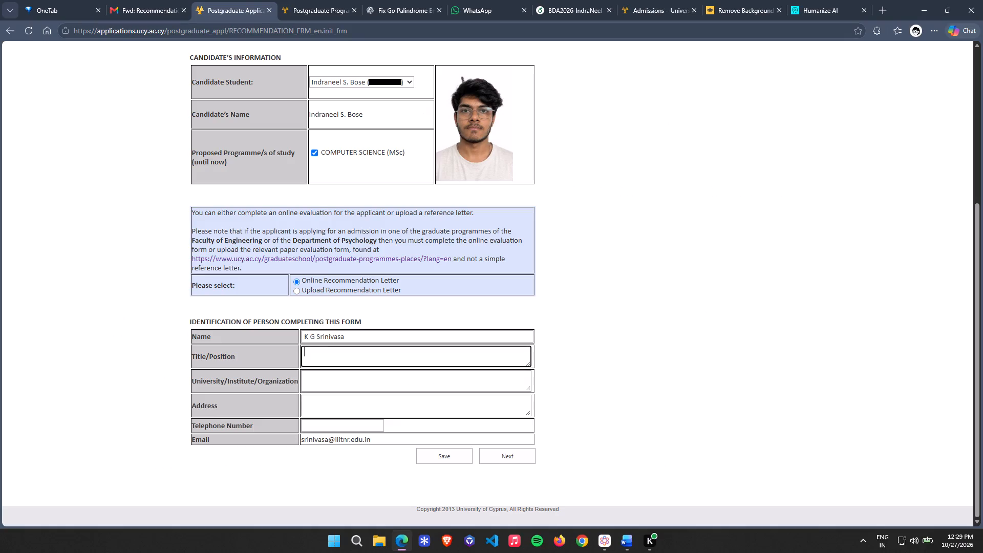
pyautogui.click(328, 0)
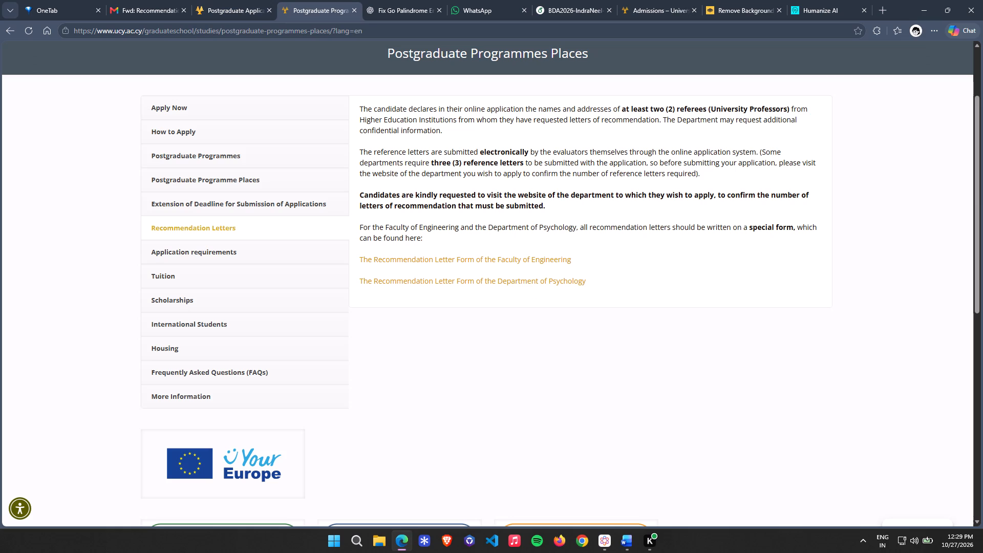
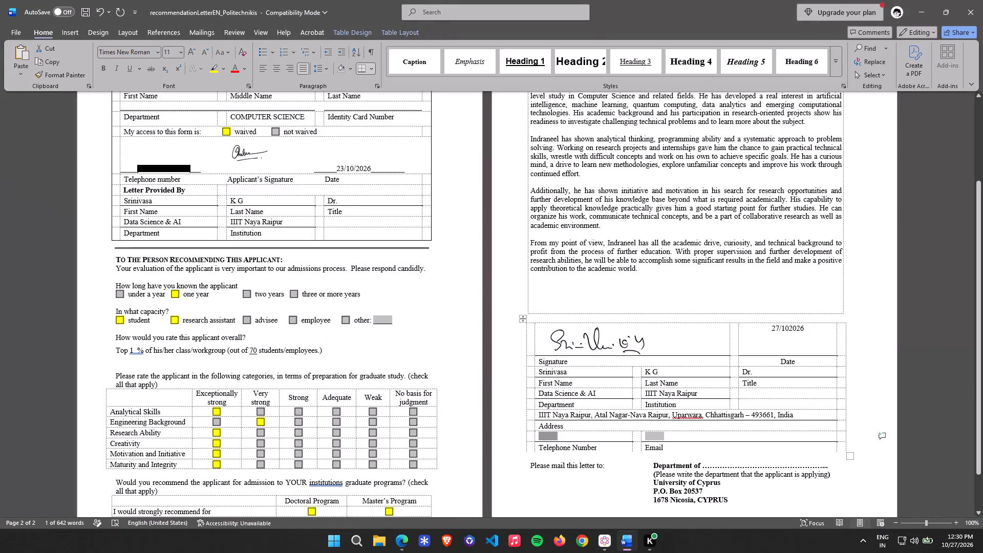
# Copy the institute's full address from the letter's signature block into the online recommendation form's Address field in Edge.
pyautogui.moveTo(539, 413); pyautogui.dragTo(670, 414)
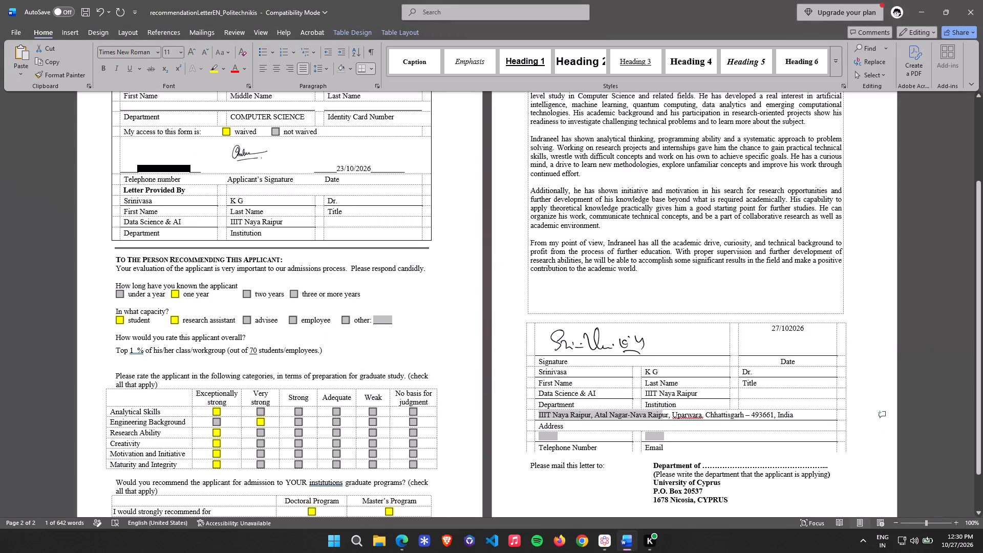
pyautogui.moveTo(670, 414); pyautogui.dragTo(800, 417)
pyautogui.hotkey('ctrl', 'c')
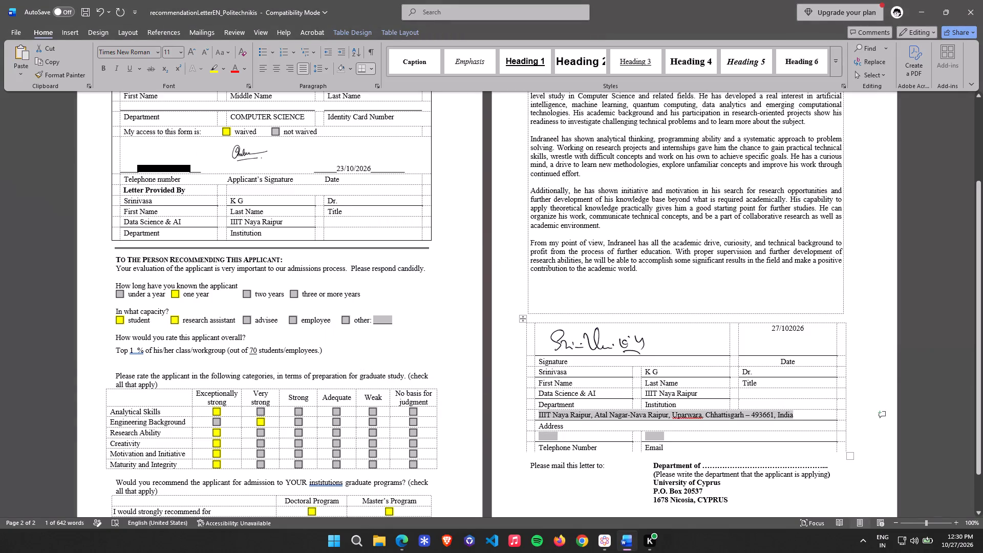
pyautogui.click(408, 542)
pyautogui.hotkey('ctrl', 'v')
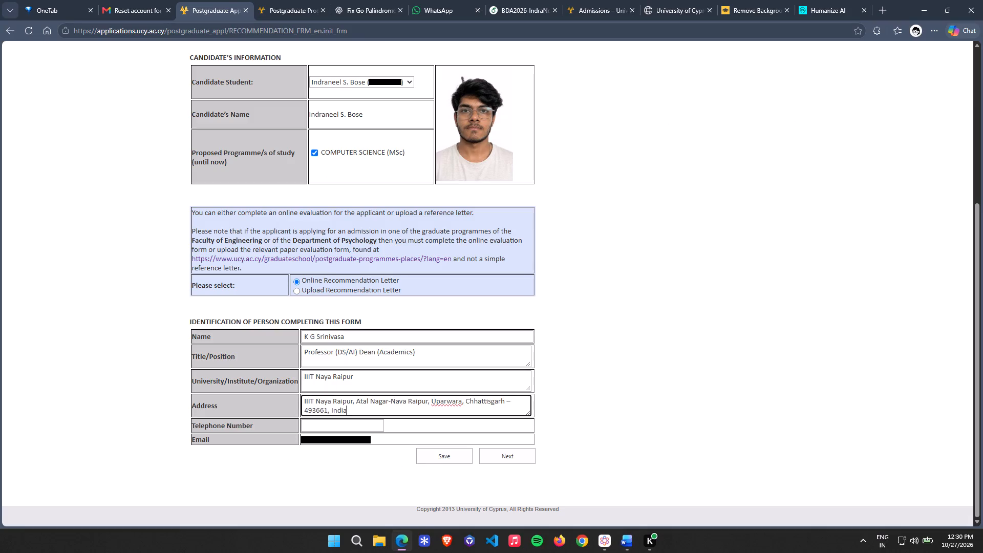
# Copy the first recommender's telephone number from the application summary's Recommendations table into the Telephone Number field of the Word signature block.
pyautogui.click(346, 426)
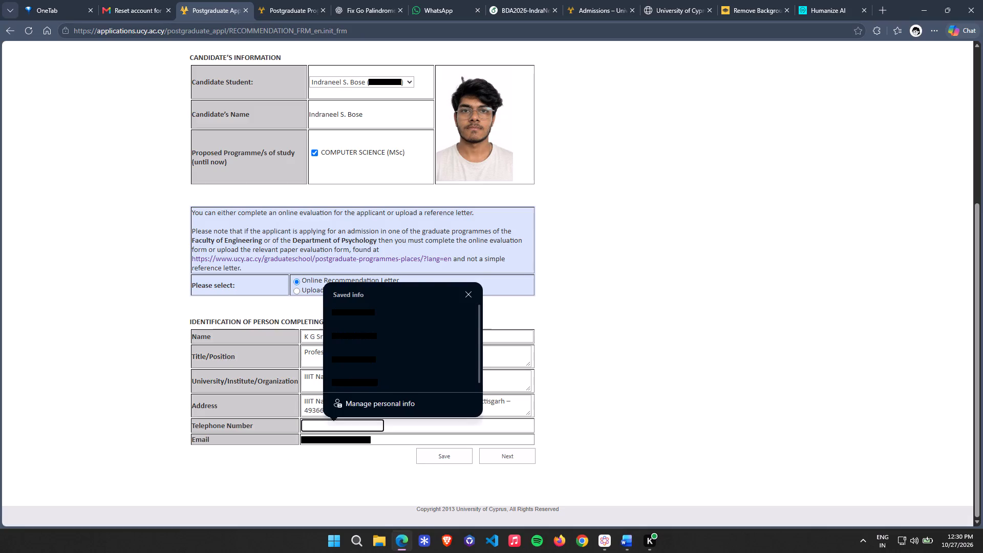
pyautogui.click(668, 1)
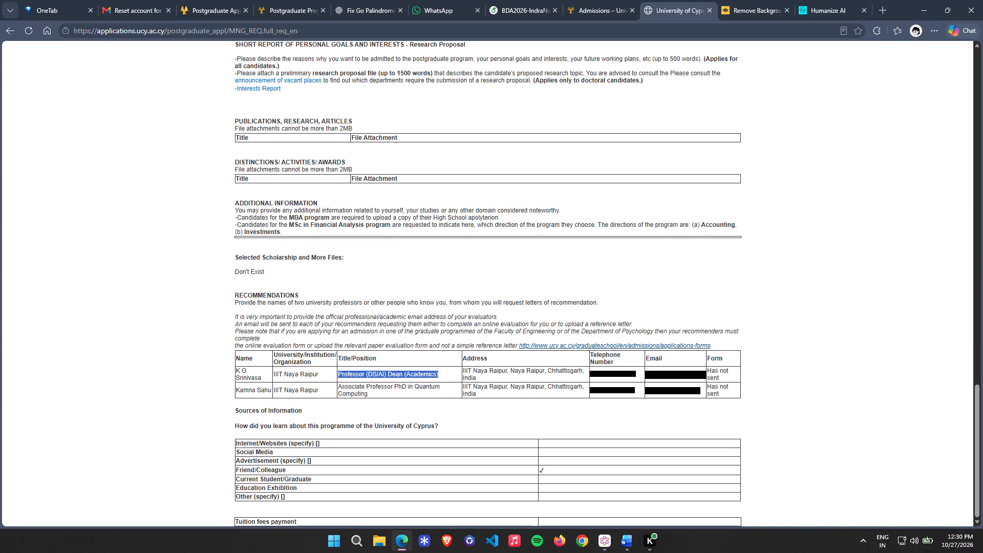
pyautogui.moveTo(636, 373); pyautogui.dragTo(586, 376)
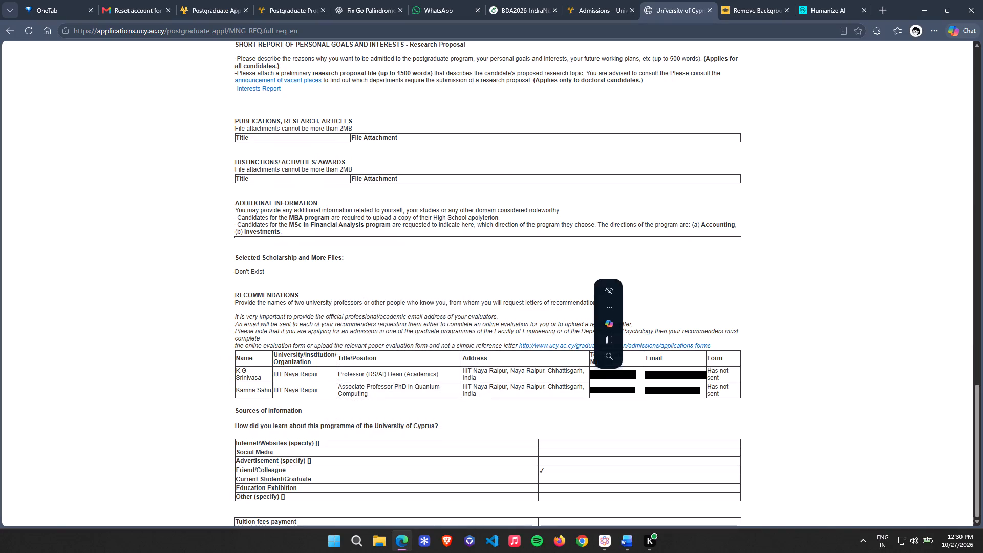
pyautogui.click(605, 340)
pyautogui.click(626, 531)
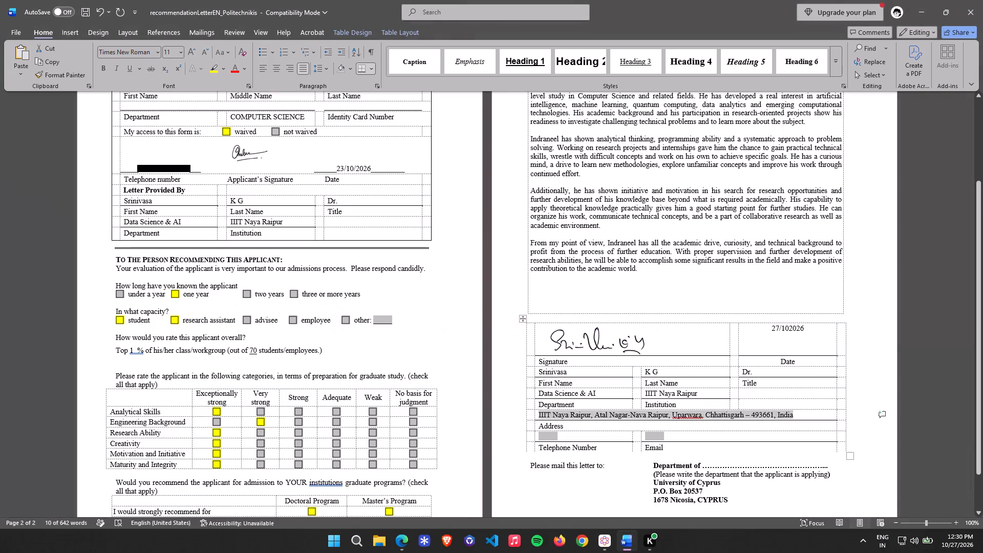
pyautogui.click(547, 435)
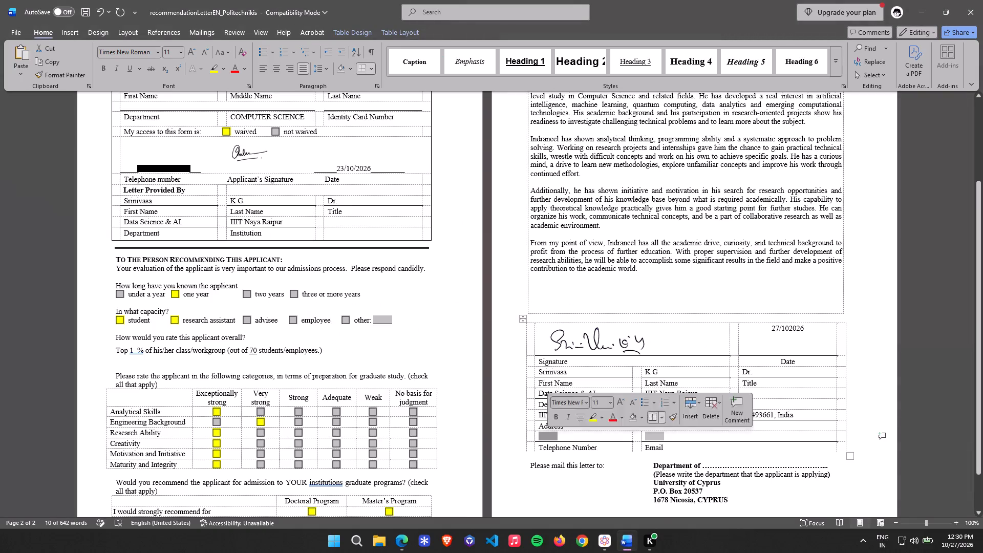
pyautogui.hotkey('ctrl', 'v')
pyautogui.press('BackSpace')
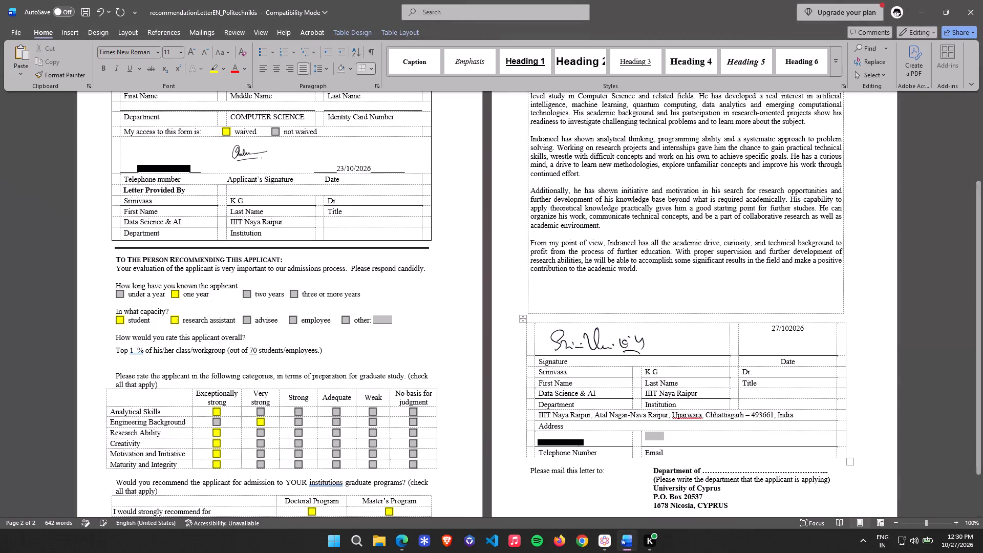
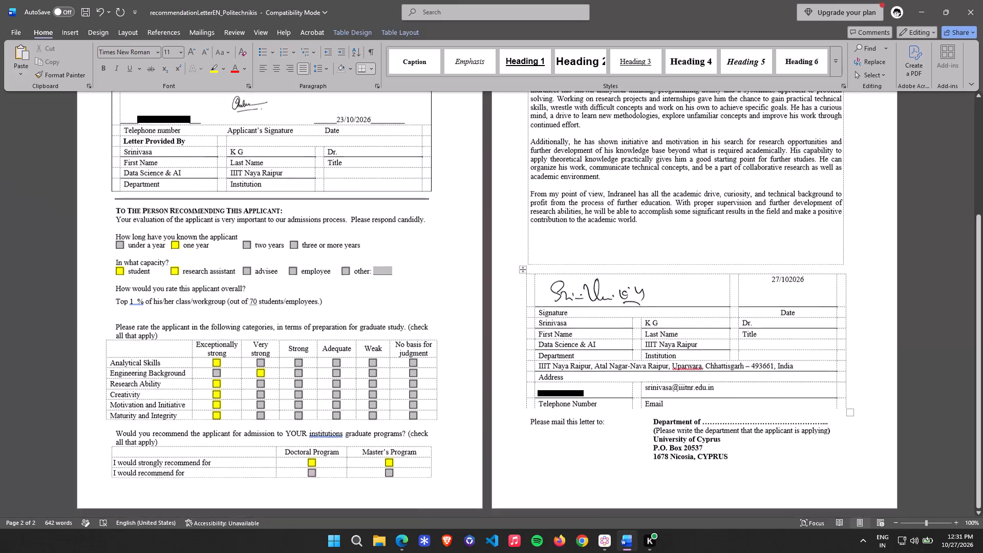
# Review both pages of the Word recommendation letter, from the applicant section down to the signature block.
pyautogui.scroll(14, 711, 467)
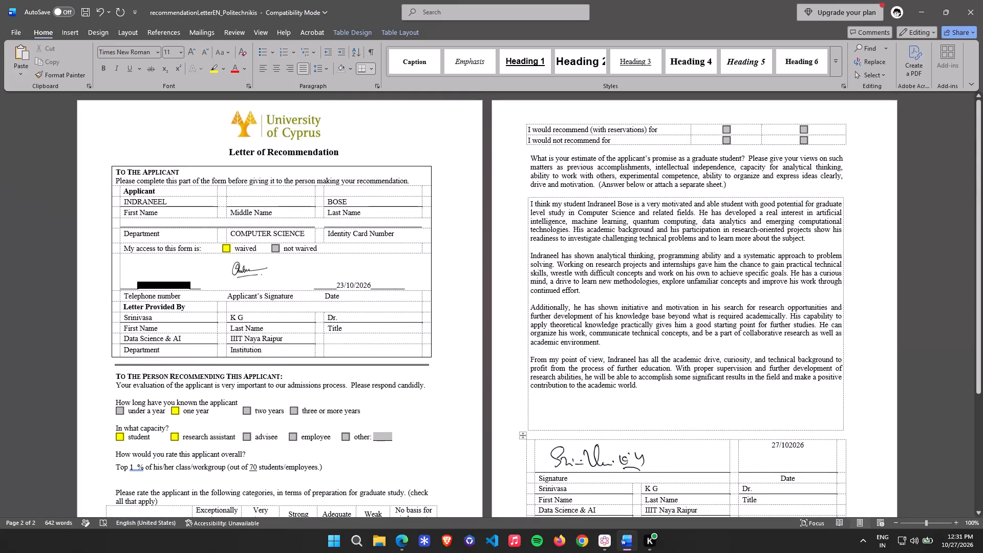
pyautogui.scroll(-13, 714, 469)
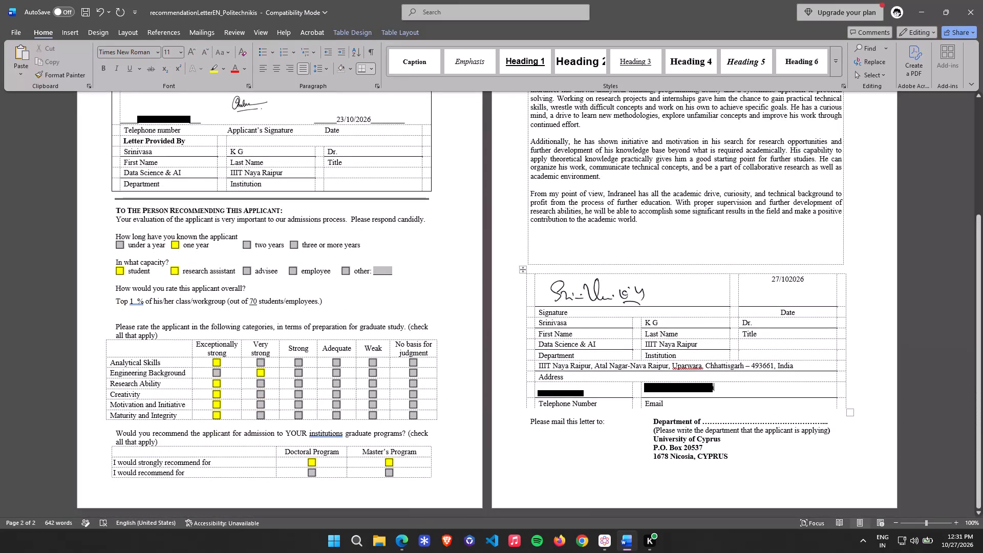
pyautogui.scroll(-6, 716, 470)
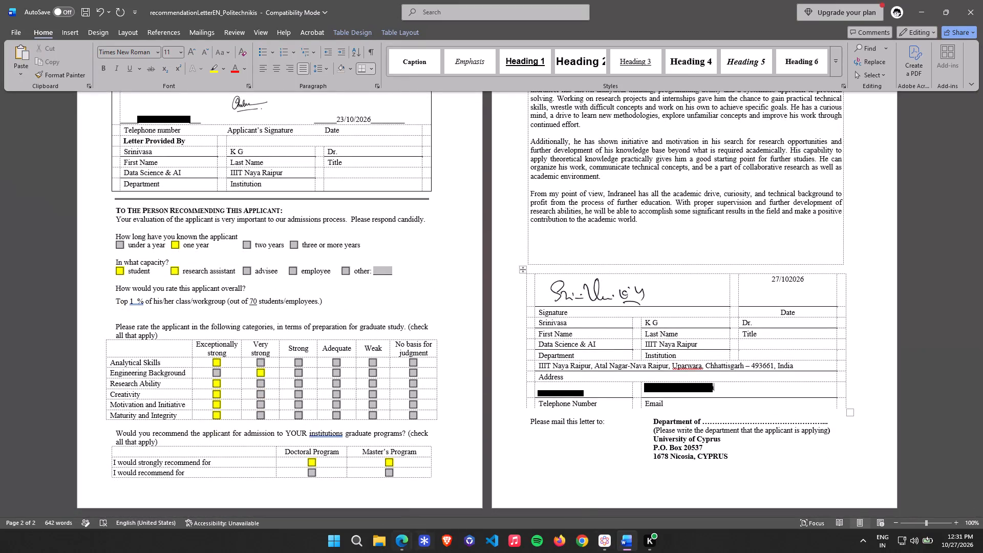
# Paste the copied telephone number into the online recommendation form's Telephone Number field in Edge and remove the blank space before it.
pyautogui.click(401, 540)
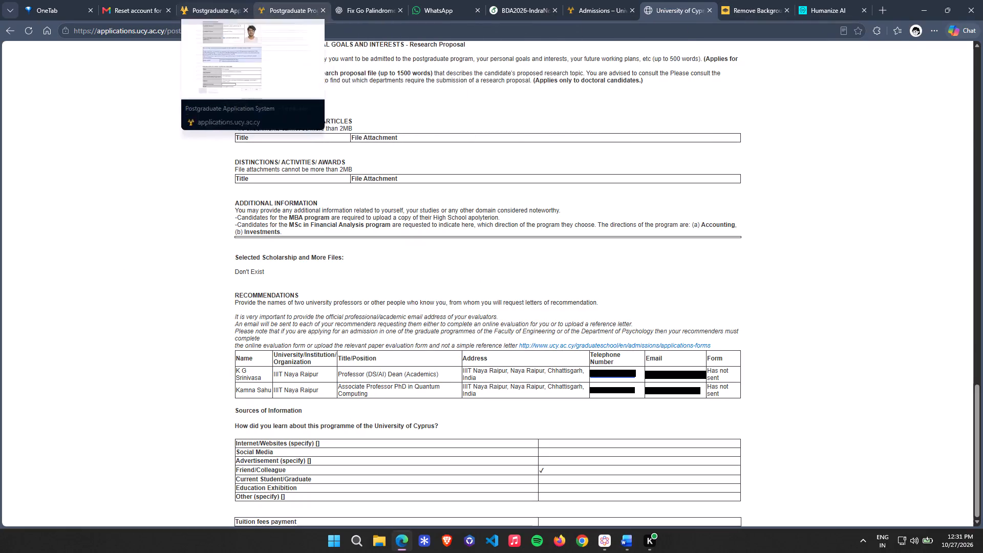
pyautogui.click(285, 8)
pyautogui.click(196, 0)
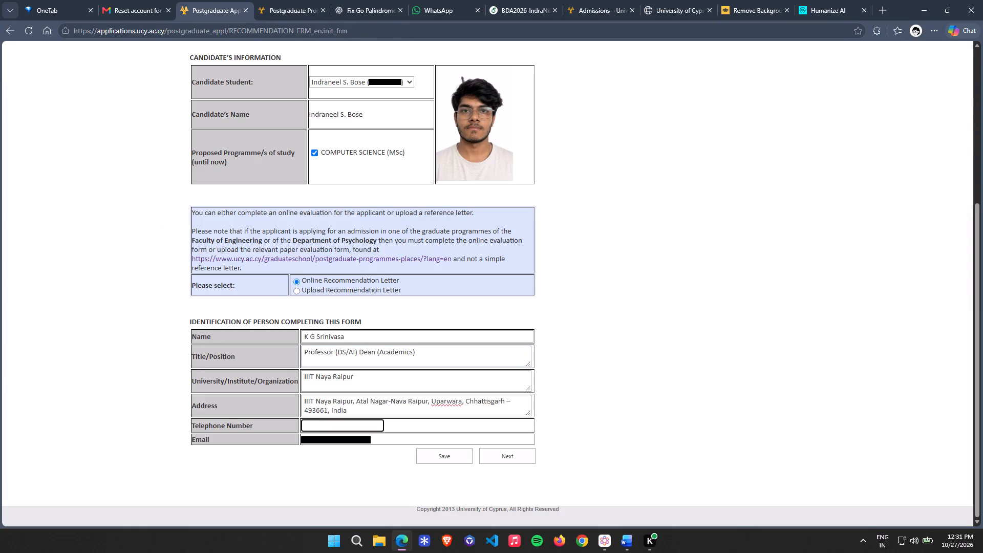
pyautogui.hotkey('ctrl', 'v')
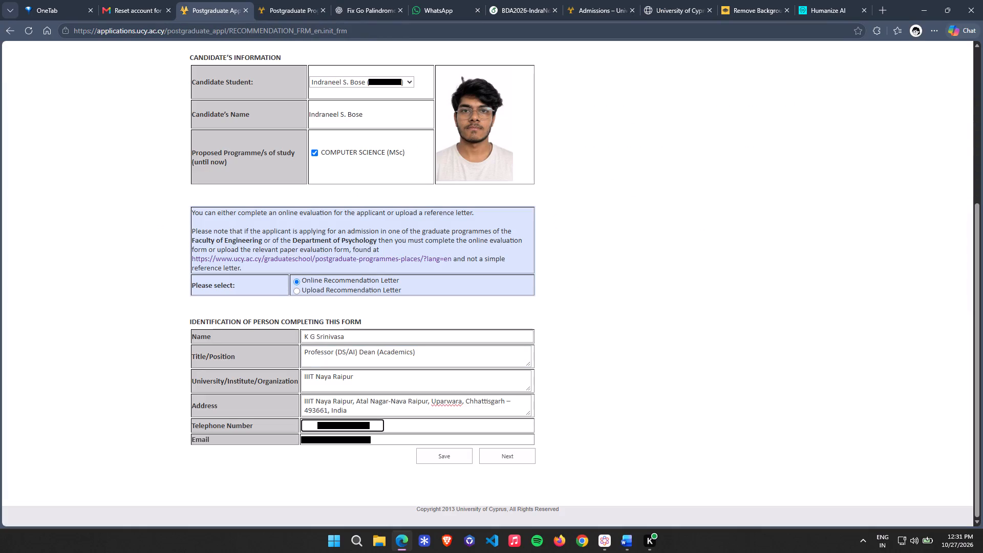
pyautogui.click(318, 422)
pyautogui.press('BackSpace')
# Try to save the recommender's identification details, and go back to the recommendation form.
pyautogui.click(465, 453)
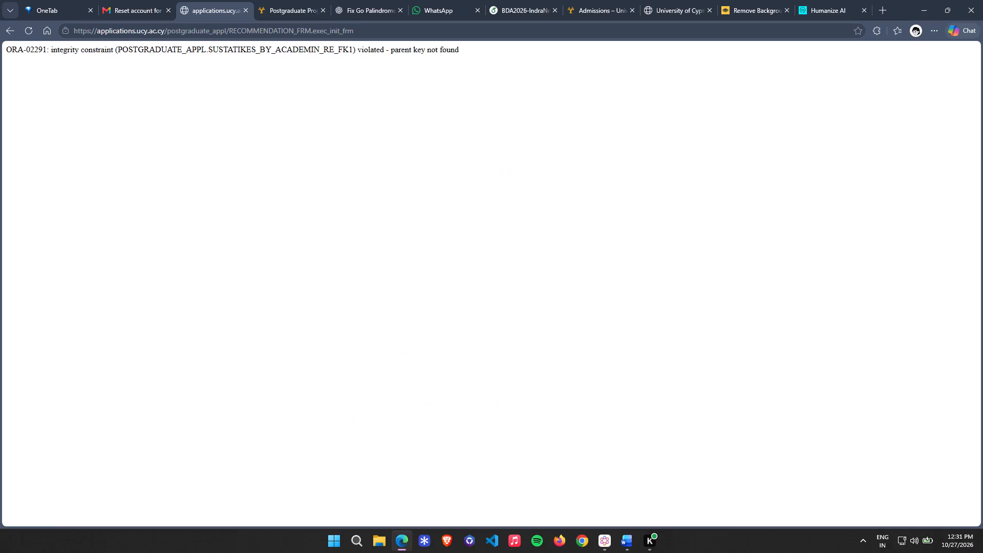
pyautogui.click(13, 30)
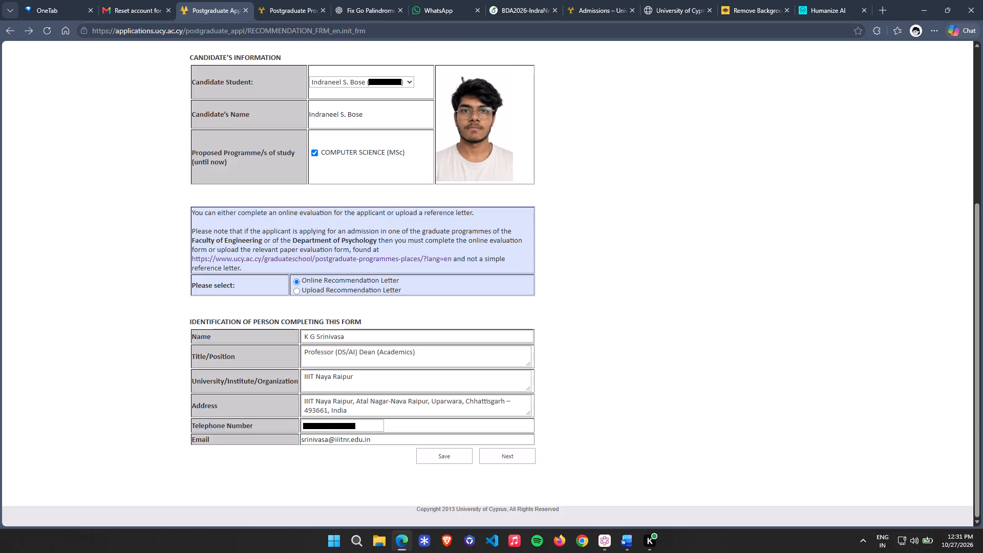
# Try to proceed from the recommender's identification details to the next page of the online recommendation form.
pyautogui.click(509, 455)
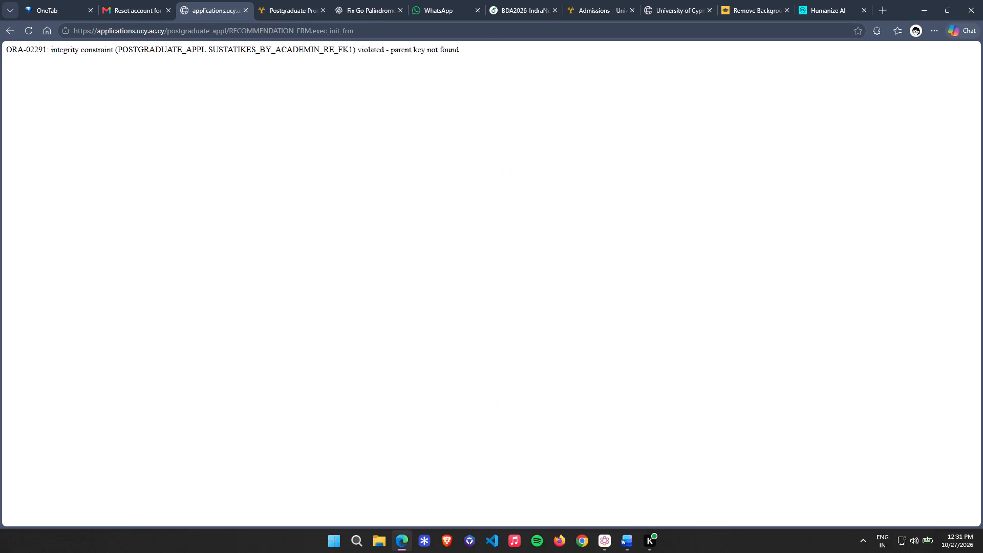
# Close the University of Cyprus, Admissions and Postgraduate Programmes Places browser tabs.
pyautogui.click(693, 1)
pyautogui.click(712, 10)
pyautogui.click(635, 11)
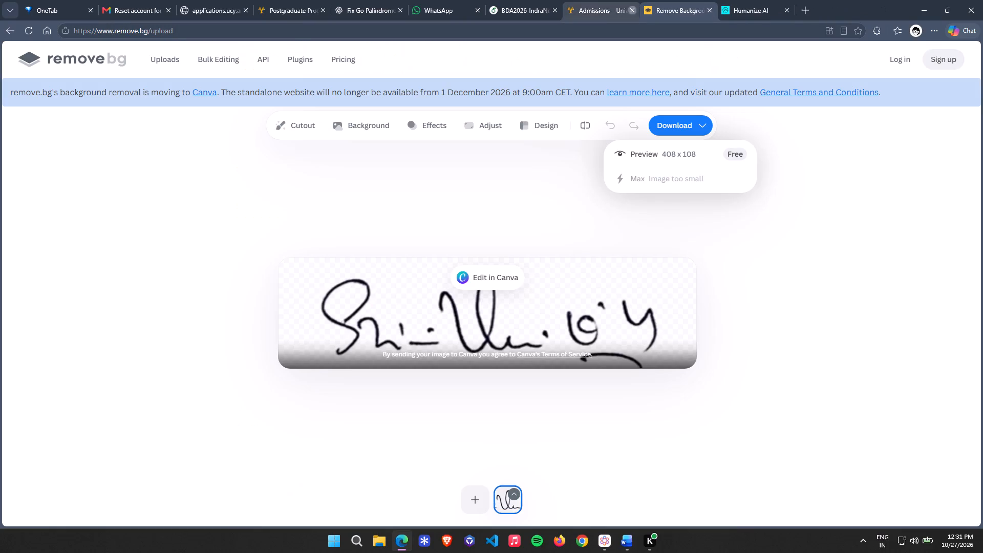
pyautogui.click(341, 0)
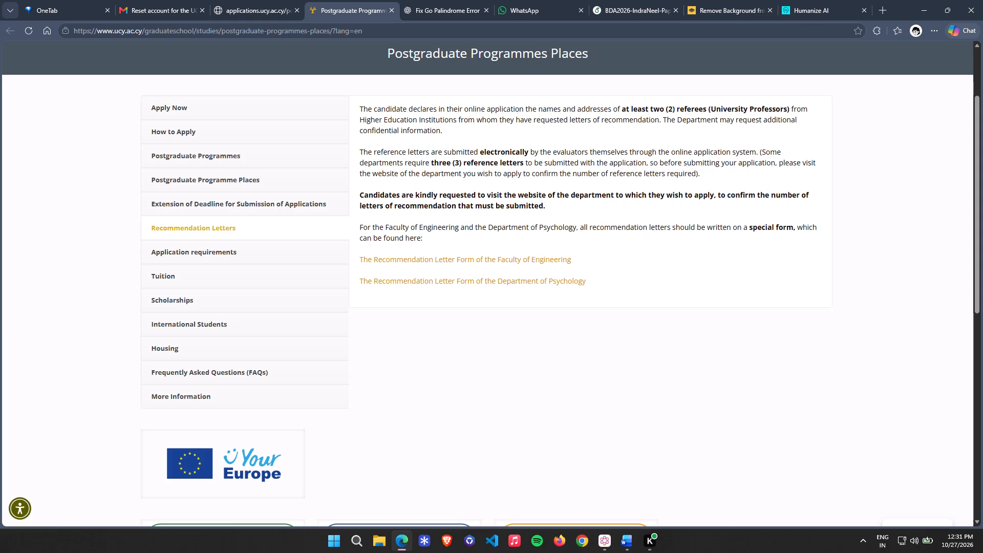
pyautogui.click(391, 10)
# Return to the recommendation form's tab and reload the page to resubmit the form.
pyautogui.click(253, 3)
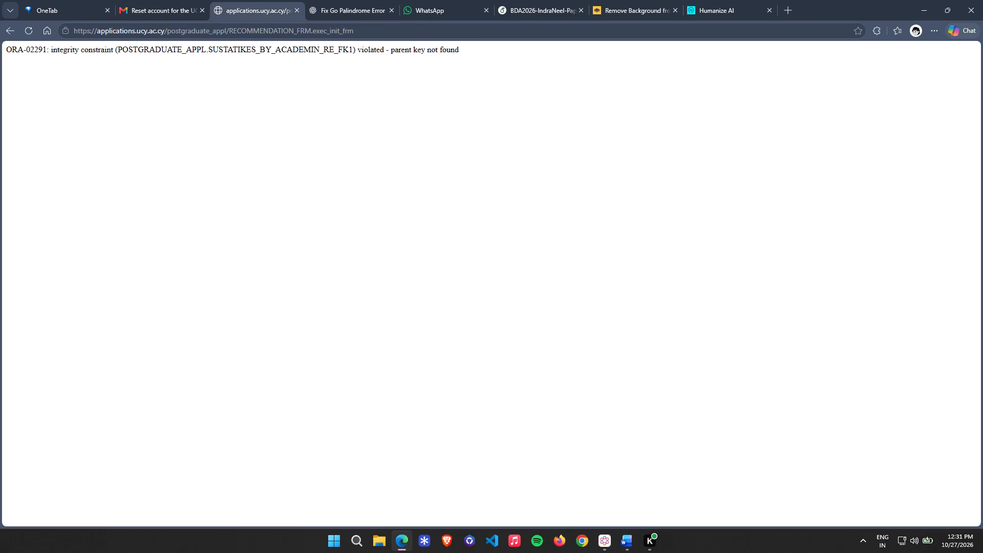
pyautogui.click(30, 31)
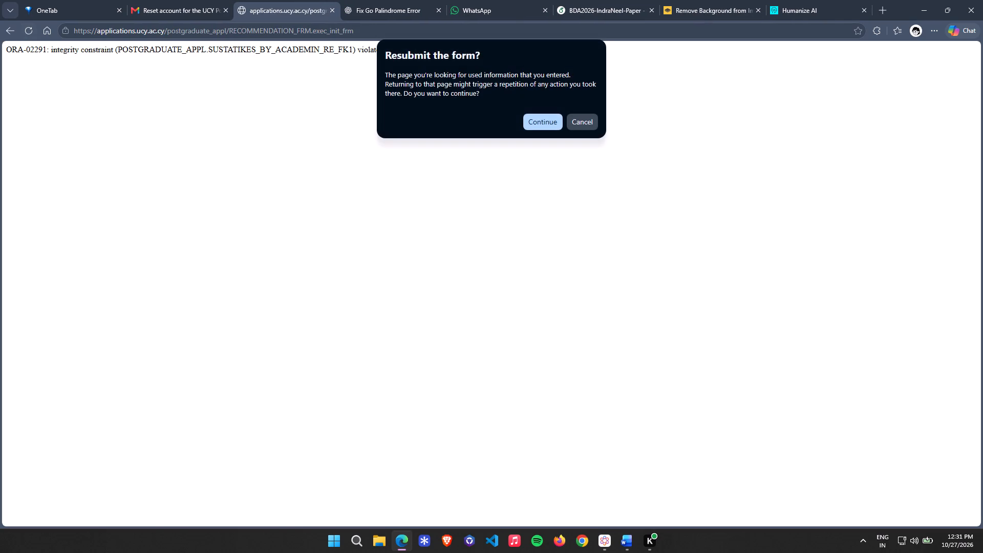
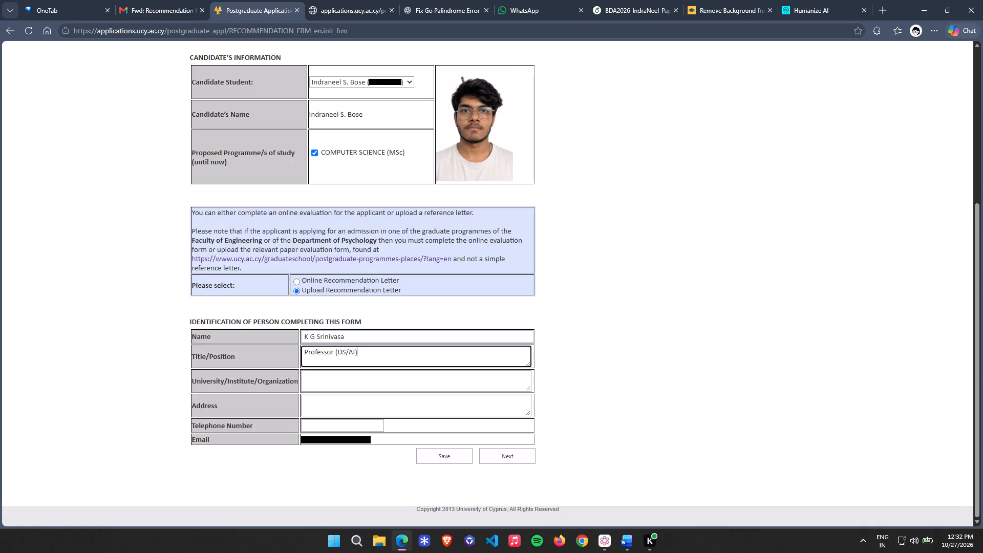
pyautogui.press('space')
pyautogui.write('and Dean')
pyautogui.press('space')
pyautogui.write('(Acamdeics')
pyautogui.press('BackSpace')
pyautogui.press('BackSpace')
pyautogui.press('BackSpace')
pyautogui.write('mics')
pyautogui.press('BackSpace')
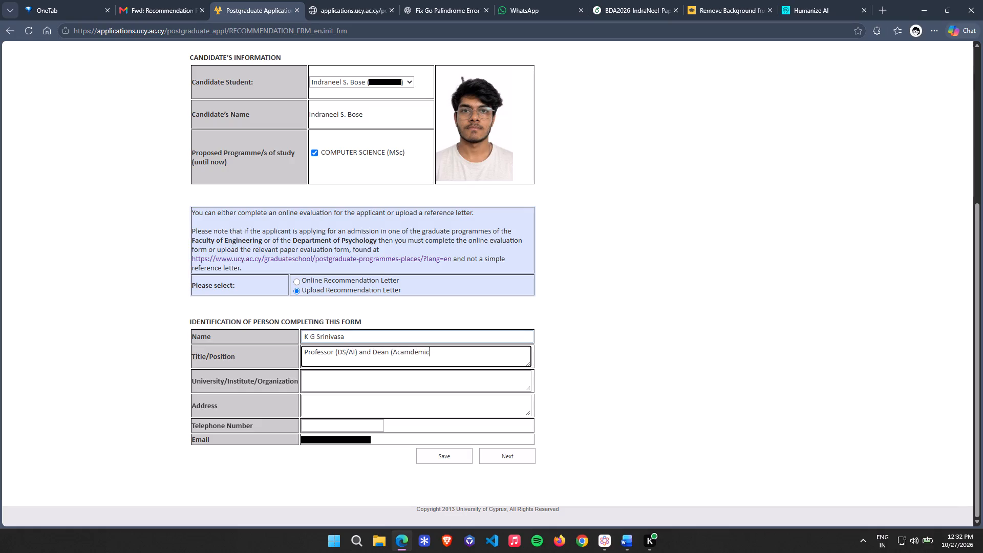
pyautogui.press('BackSpace')
pyautogui.press('BackSpace')
pyautogui.press('BackSpace')
pyautogui.press('BackSpace')
pyautogui.press('BackSpace')
pyautogui.press('BackSpace')
pyautogui.write('demics)')
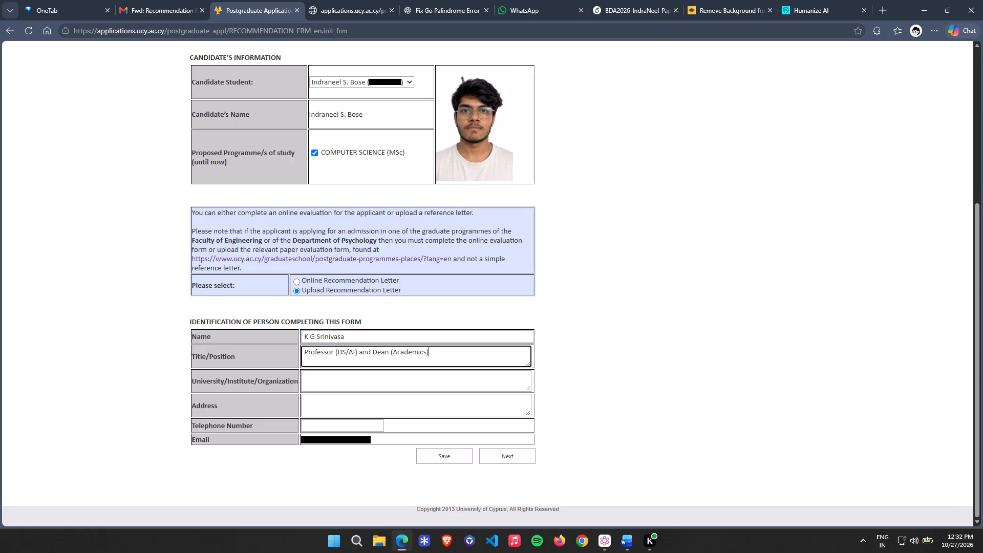
# Enter "IIIT Naya Raipur" as the recommender's University/Institute/Organization.
pyautogui.click(328, 378)
pyautogui.write('IIIT Naya Raipur')
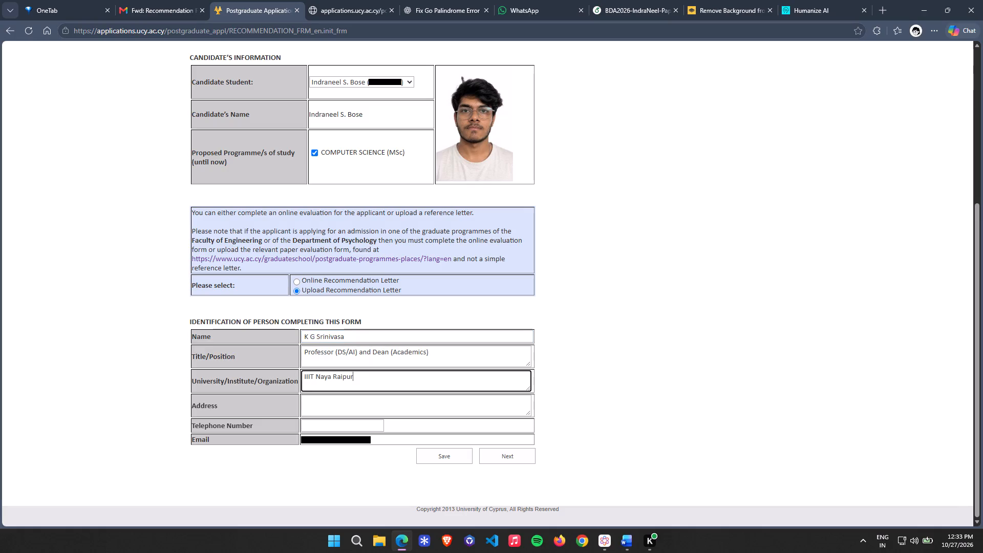
# Copy the recommender's address from the signature block of the Word letter into the Address field of the online form in Edge.
pyautogui.click(628, 540)
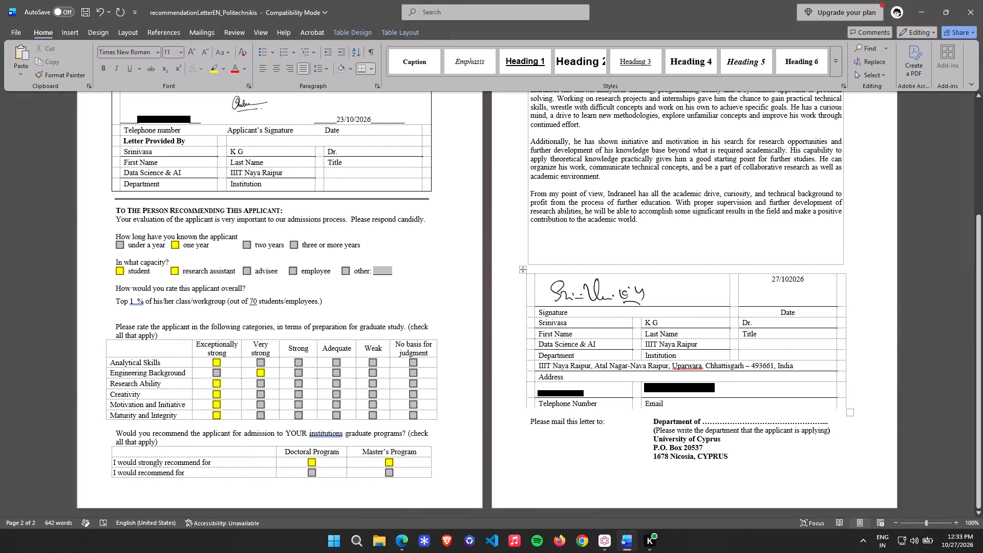
pyautogui.moveTo(539, 368); pyautogui.dragTo(797, 369)
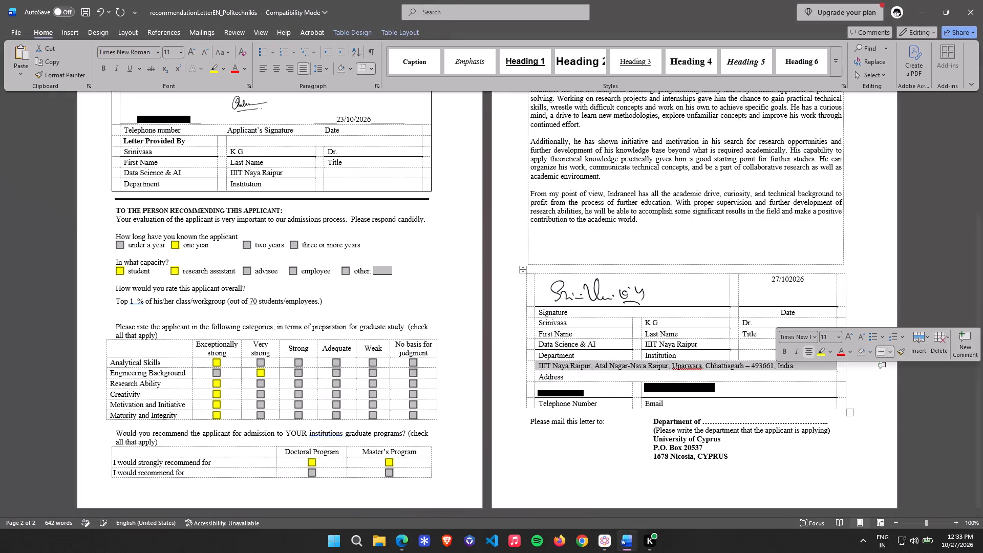
pyautogui.hotkey('ctrl', 'c')
pyautogui.click(401, 536)
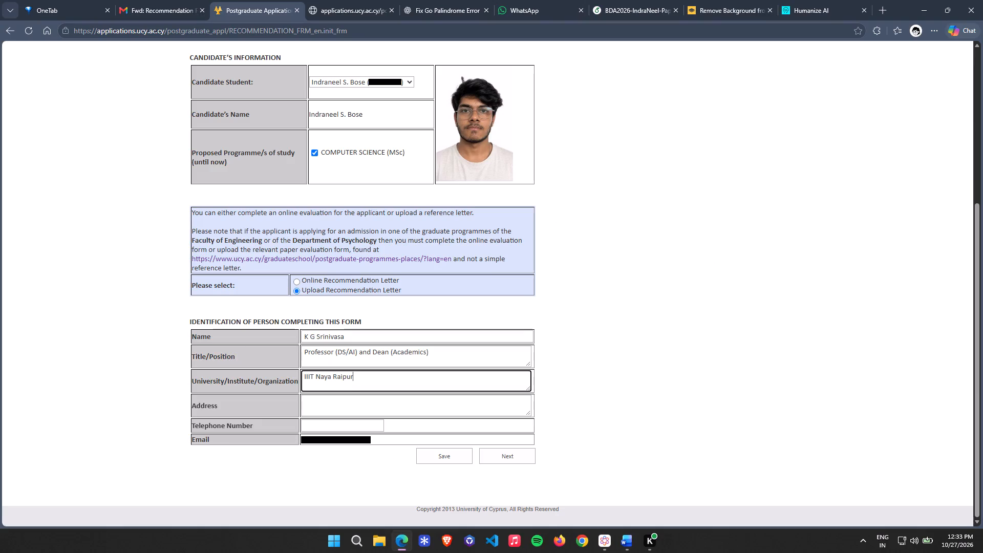
pyautogui.click(347, 401)
pyautogui.hotkey('ctrl', 'v')
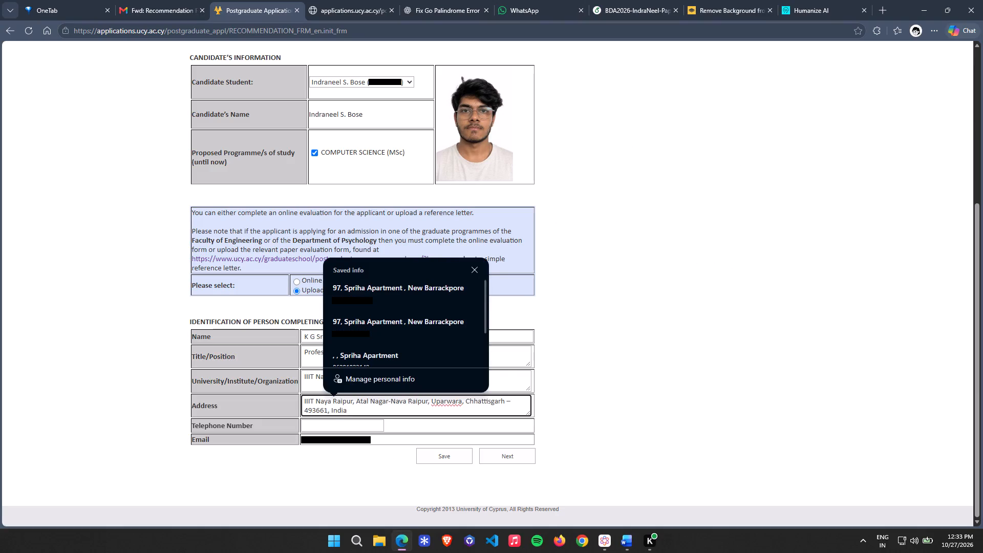
# Copy the recommender's telephone number from the Word letter into the online form's Telephone Number field in Edge.
pyautogui.click(357, 427)
pyautogui.click(631, 541)
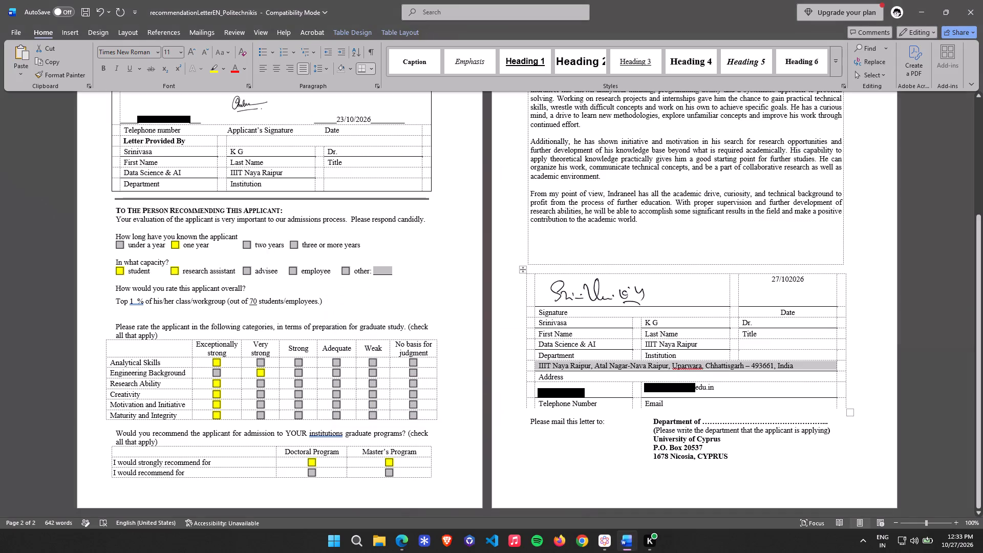
pyautogui.moveTo(584, 391); pyautogui.dragTo(538, 390)
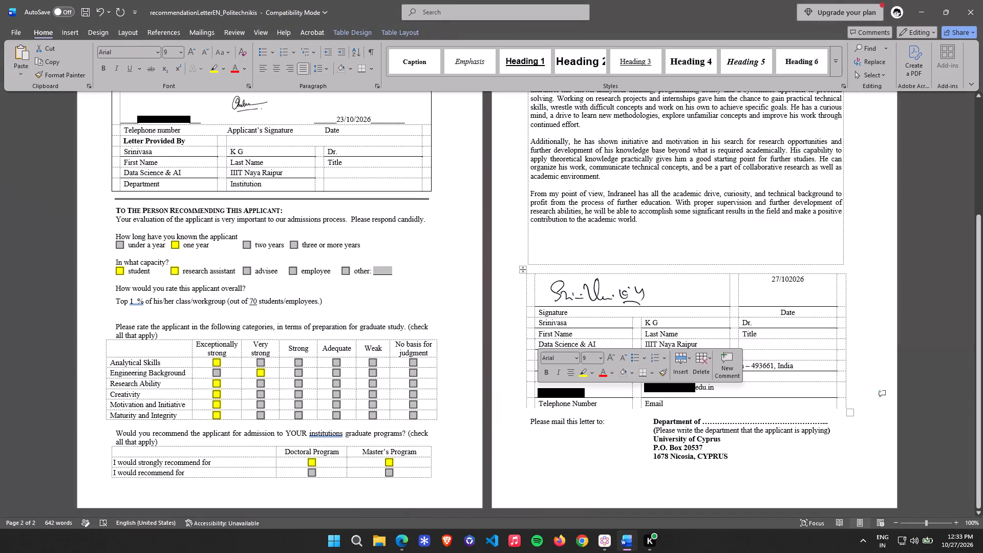
pyautogui.hotkey('ctrl', 'c')
pyautogui.click(402, 543)
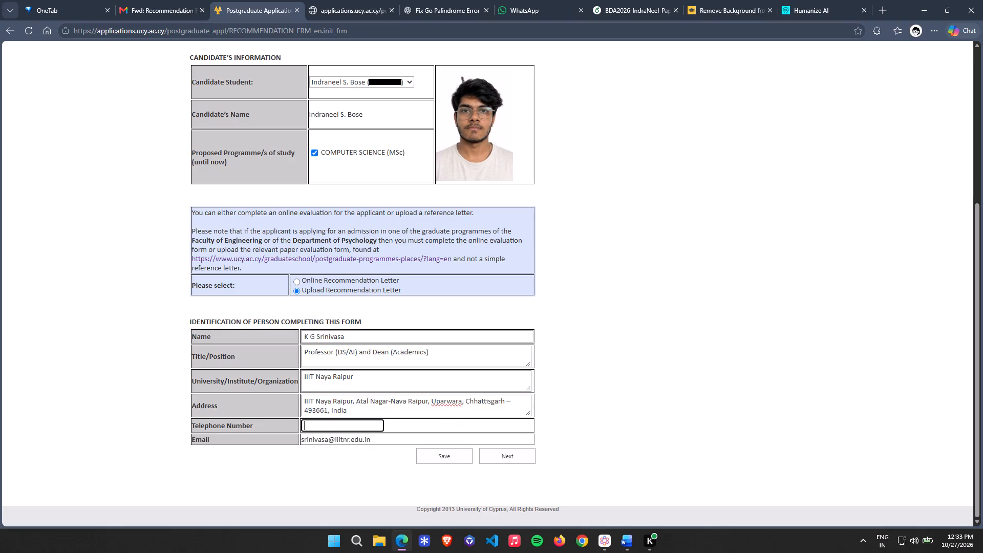
pyautogui.hotkey('ctrl', 'v')
pyautogui.click(591, 438)
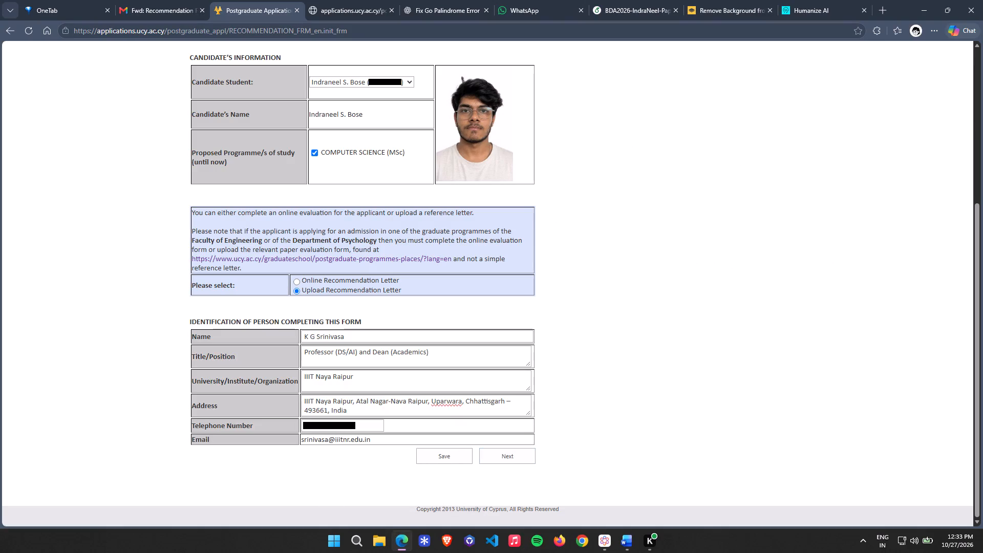
# Proceed from the completed identification form to the recommendation letter upload page.
pyautogui.click(511, 455)
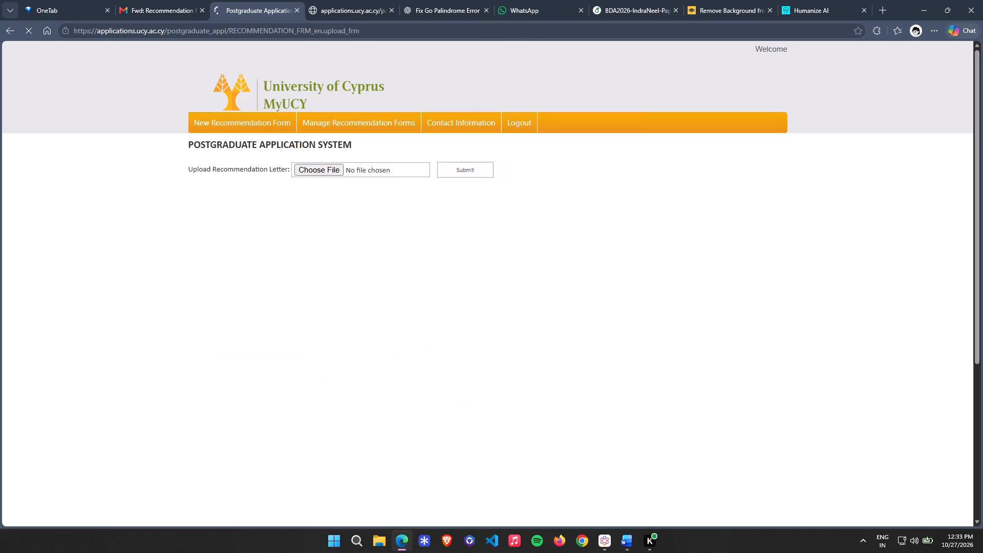
# Switch to Word and check the "Please mail this letter to" block at the end of the letter.
pyautogui.click(629, 543)
pyautogui.click(566, 480)
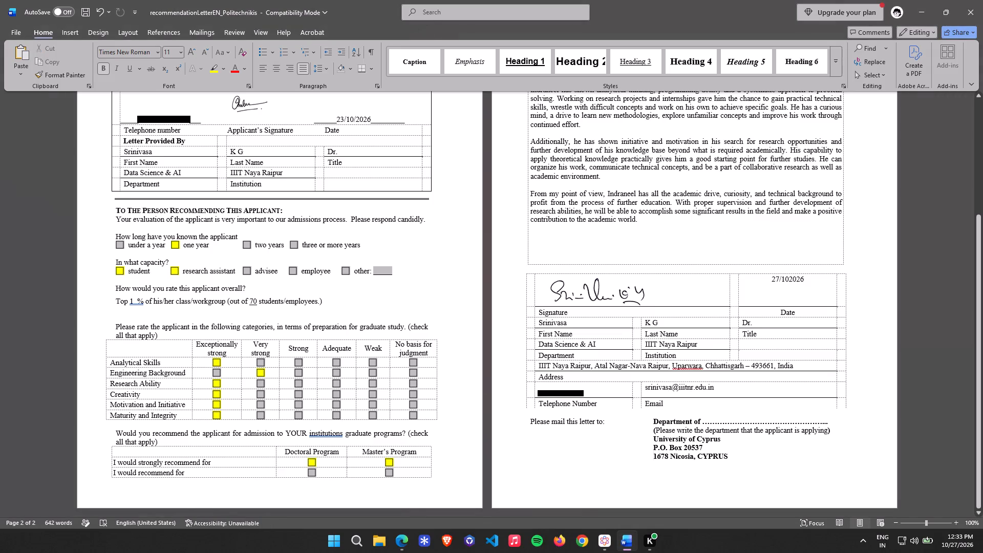
# Return to Edge, close the tab holding the ORA-02291 error page, and go back to the upload page.
pyautogui.click(401, 550)
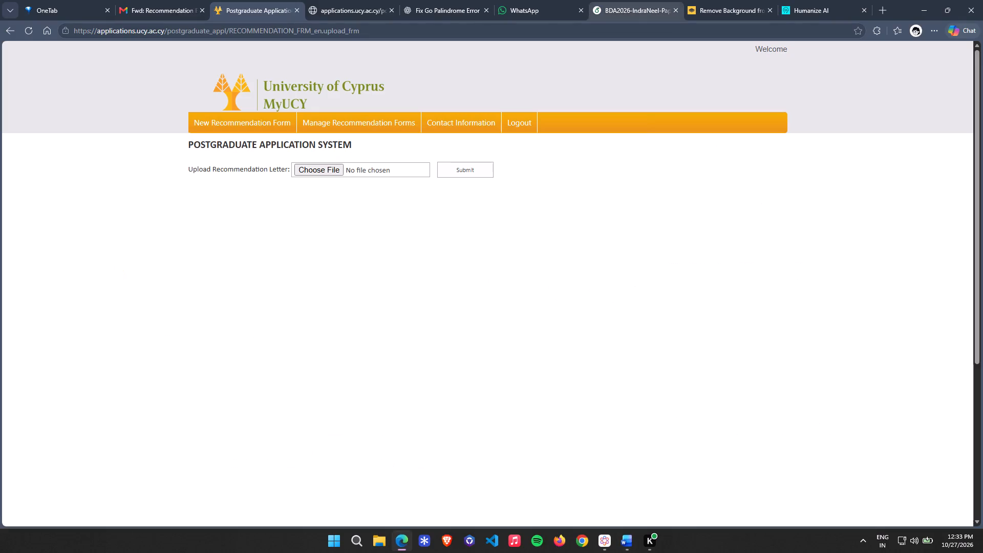
pyautogui.click(360, 2)
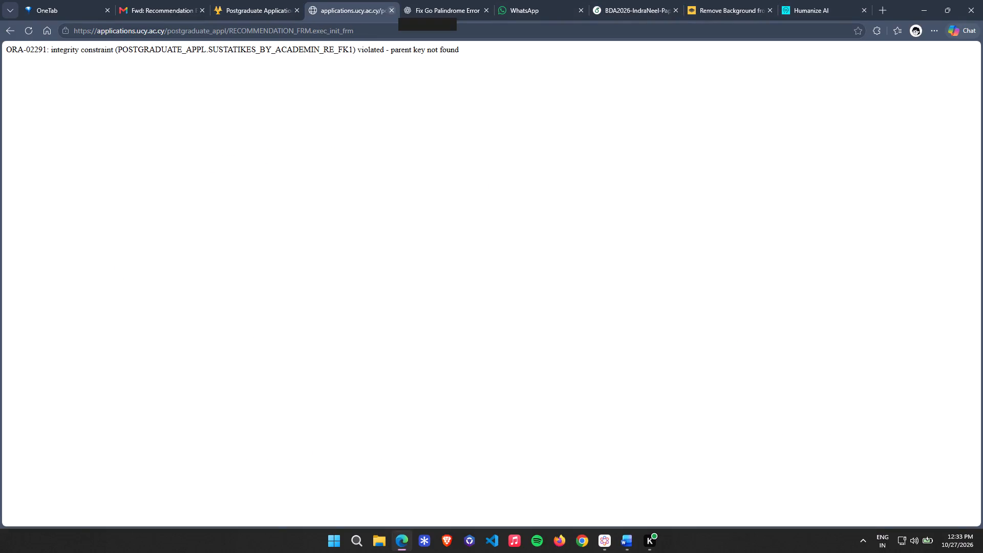
pyautogui.click(392, 10)
pyautogui.click(269, 0)
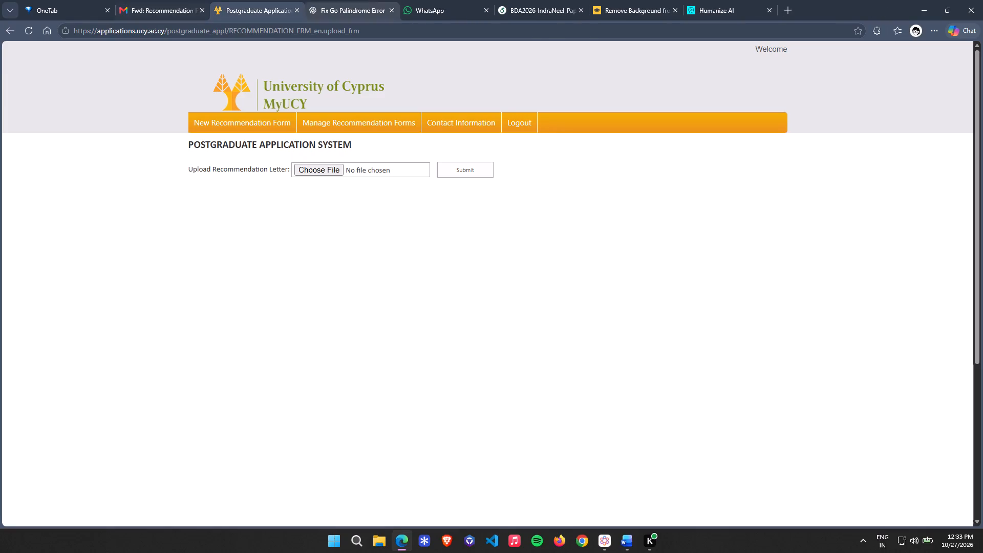
# Search the web in a new tab for "University of cyprus department" and open the university's Faculties and Departments page.
pyautogui.click(785, 7)
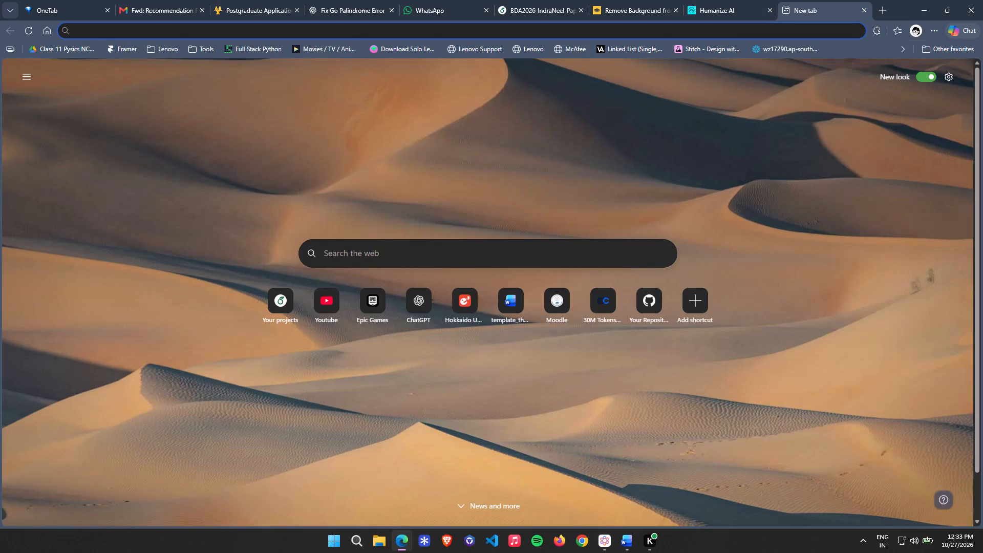
pyautogui.write('University fo')
pyautogui.press('BackSpace')
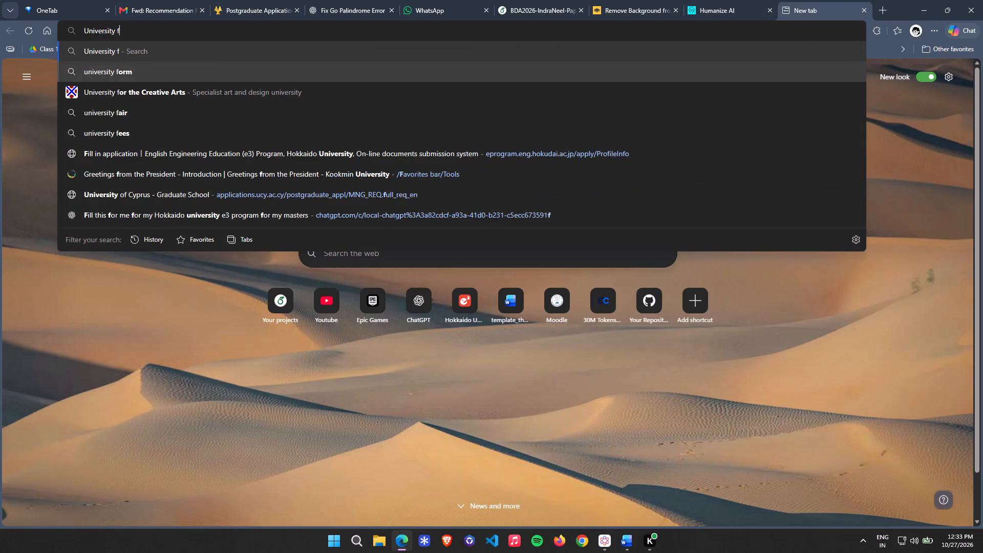
pyautogui.press('BackSpace')
pyautogui.write('of cyprus department')
pyautogui.press('Return')
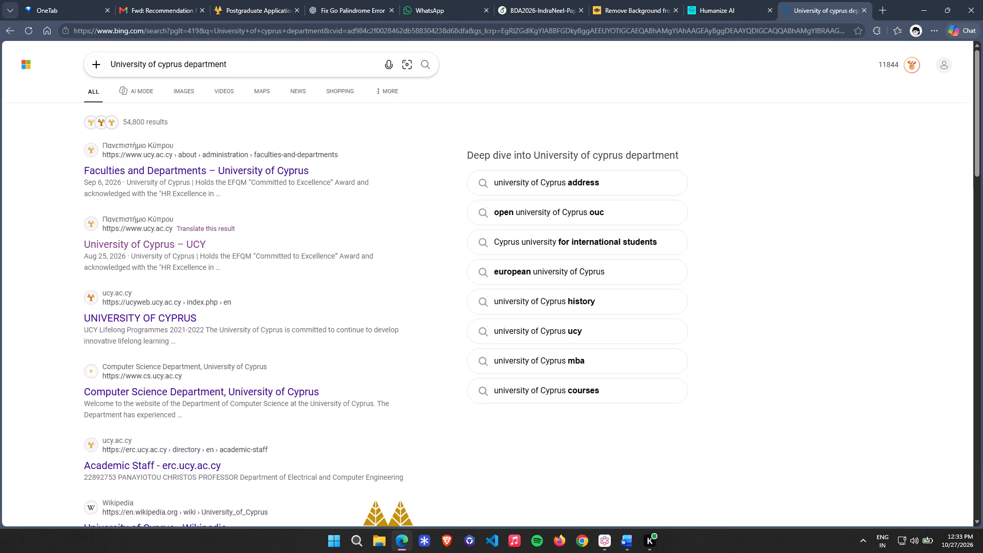
pyautogui.click(312, 176)
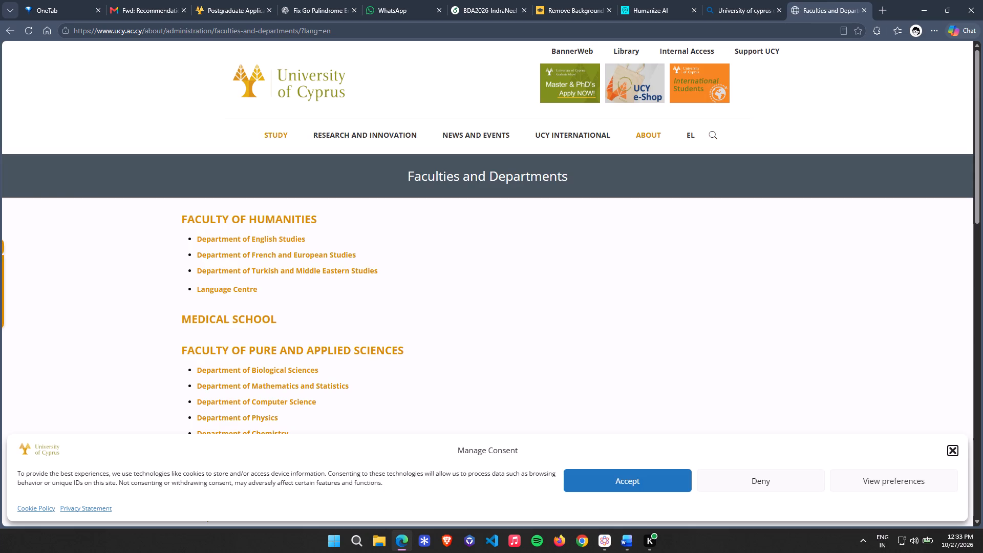
# Look through the faculties list and copy the word "ENGINEERING" from the Faculty of Engineering heading.
pyautogui.scroll(-4, 338, 222)
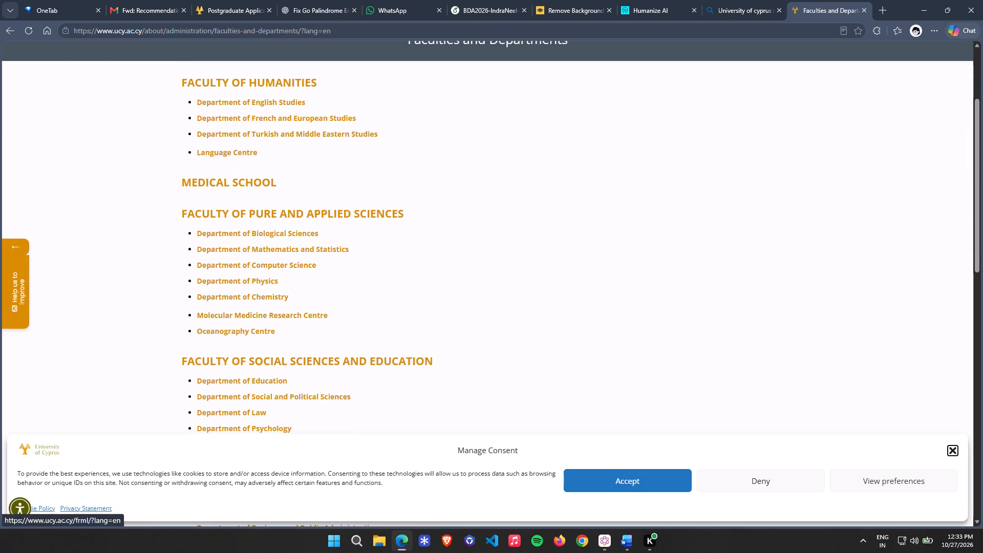
pyautogui.scroll(-5, 318, 257)
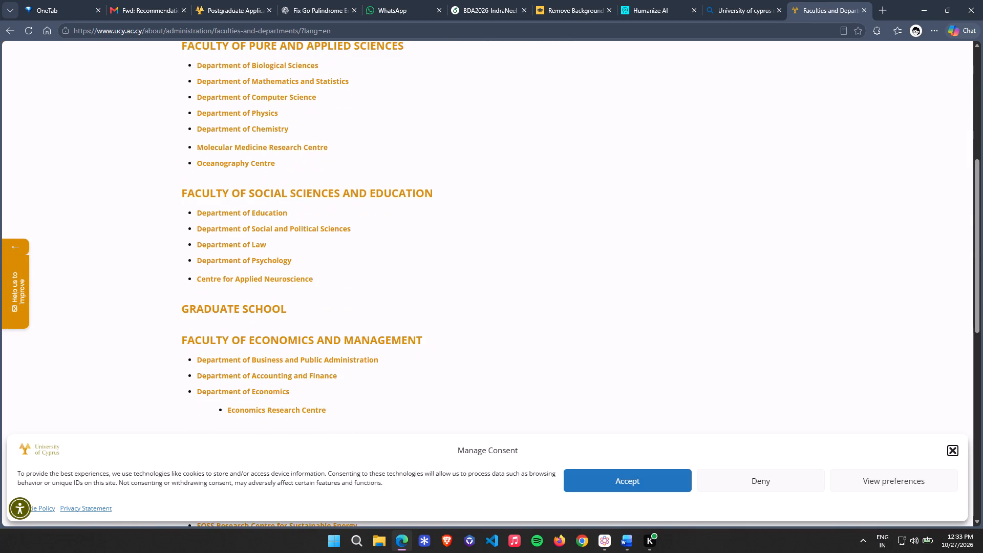
pyautogui.scroll(-4, 318, 257)
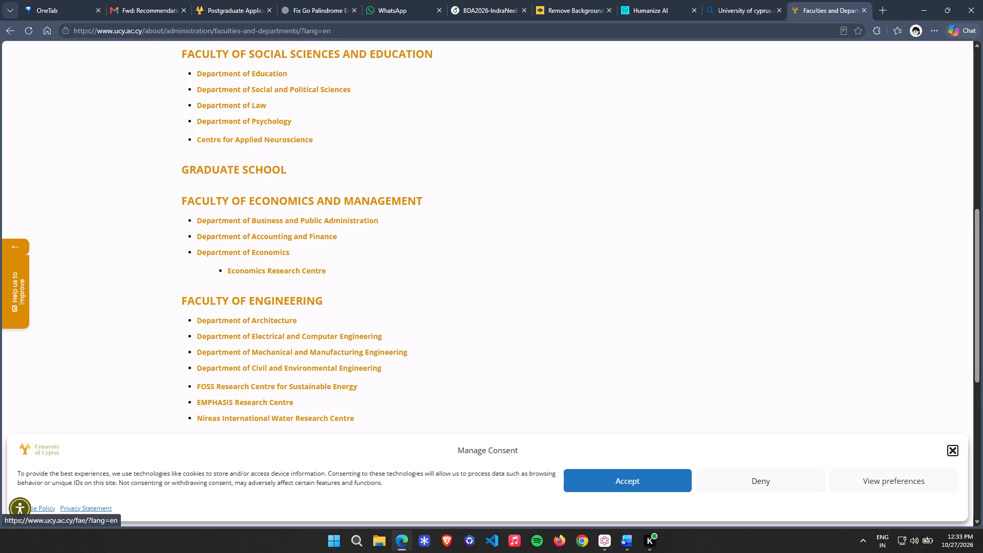
pyautogui.scroll(-5, 287, 300)
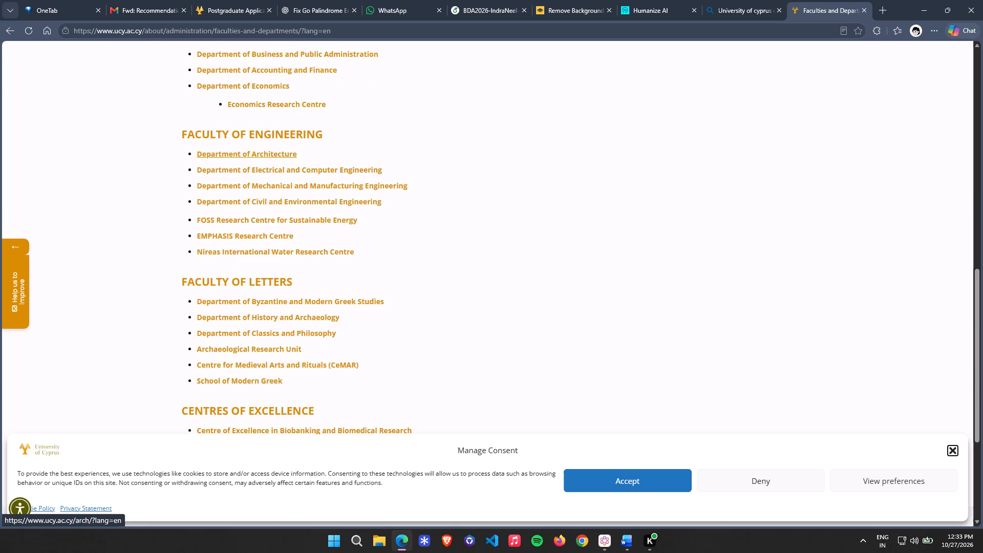
pyautogui.scroll(-4, 284, 280)
pyautogui.scroll(5, 284, 280)
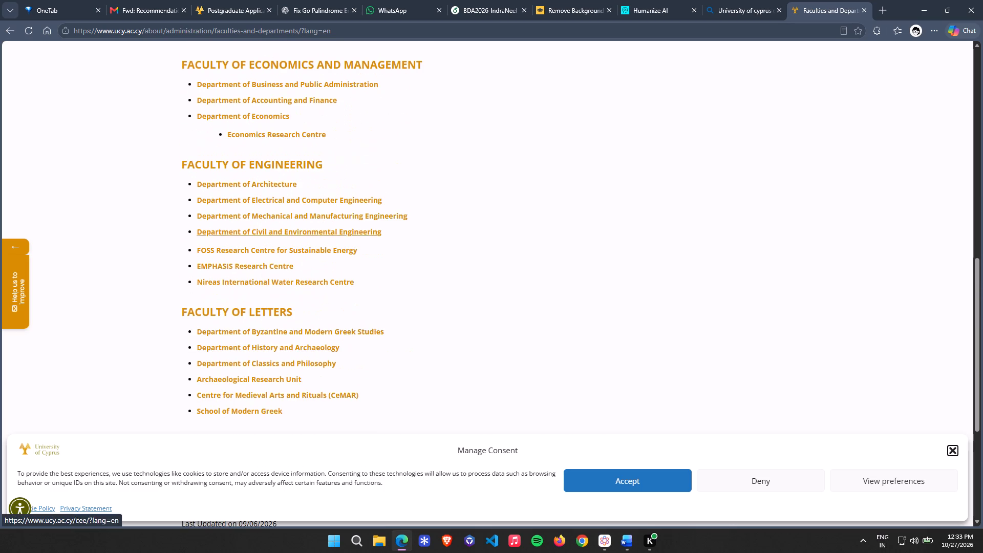
pyautogui.moveTo(326, 160); pyautogui.dragTo(249, 166)
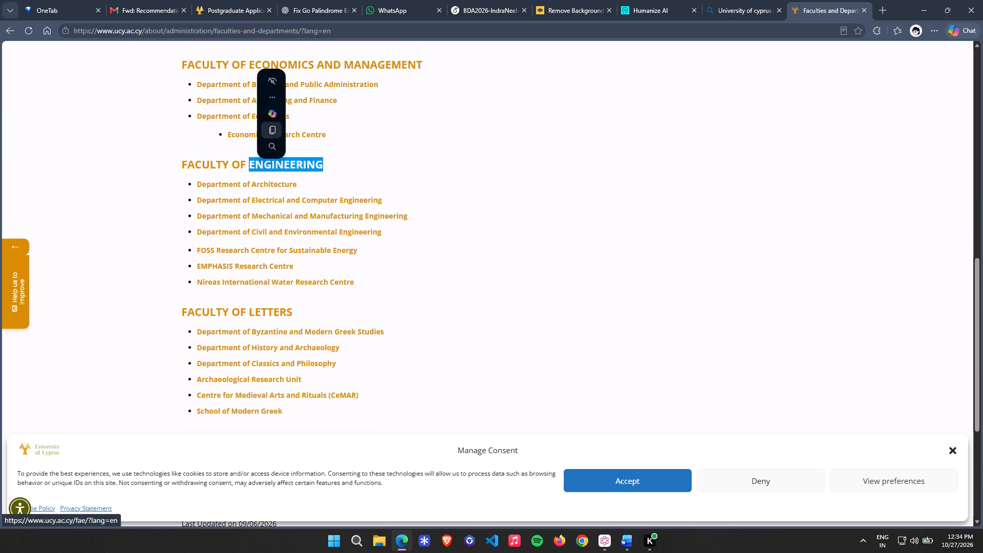
pyautogui.click(267, 133)
# In the Word letter's mailing block, replace the dotted line after "Department of" with the copied "ENGINEERING" and remove the extra line break.
pyautogui.click(634, 543)
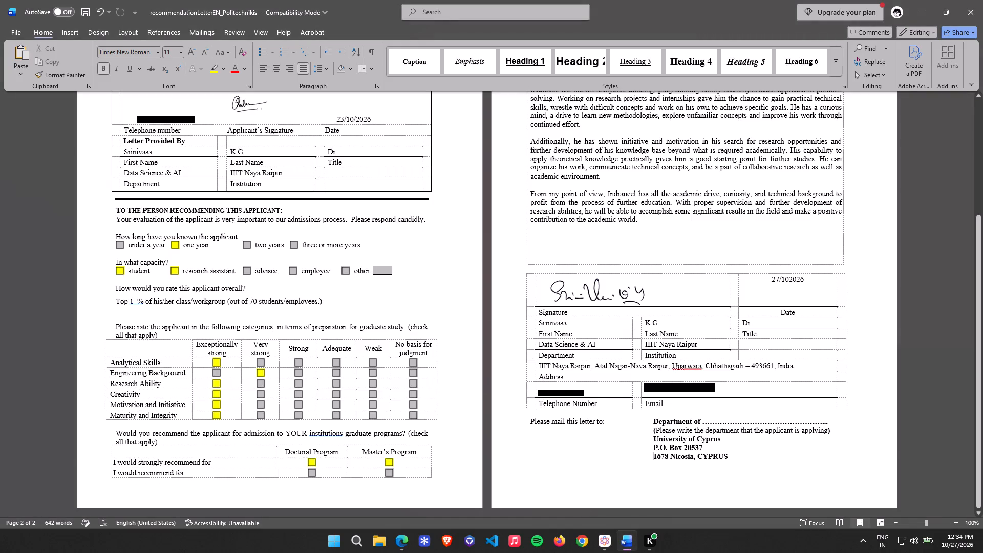
pyautogui.moveTo(701, 423); pyautogui.dragTo(774, 425)
pyautogui.click(822, 425)
pyautogui.click(828, 421)
pyautogui.press('BackSpace')
pyautogui.press('BackSpace')
pyautogui.press('BackSpace')
pyautogui.press('BackSpace')
pyautogui.press('BackSpace')
pyautogui.press('BackSpace')
pyautogui.press('BackSpace')
pyautogui.press('BackSpace')
pyautogui.press('BackSpace')
pyautogui.press('BackSpace')
pyautogui.press('BackSpace')
pyautogui.press('BackSpace')
pyautogui.press('BackSpace')
pyautogui.press('BackSpace')
pyautogui.press('BackSpace')
pyautogui.press('BackSpace')
pyautogui.press('BackSpace')
pyautogui.press('BackSpace')
pyautogui.press('BackSpace')
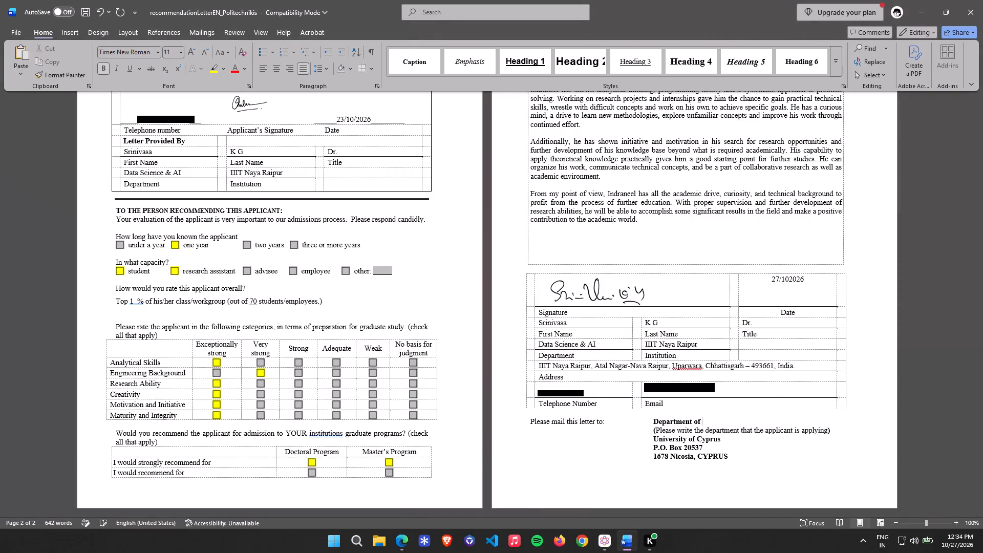
pyautogui.hotkey('ctrl', 'v')
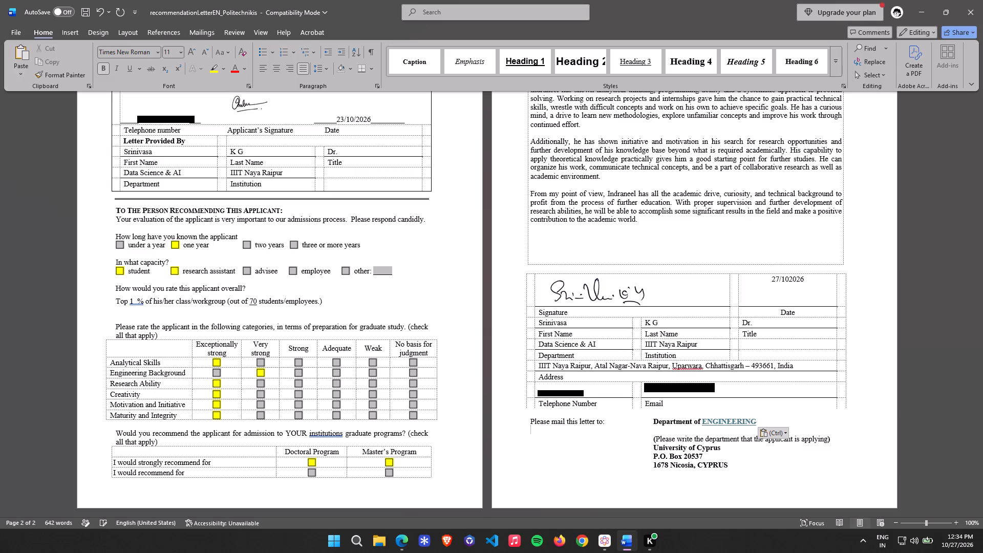
pyautogui.press('BackSpace')
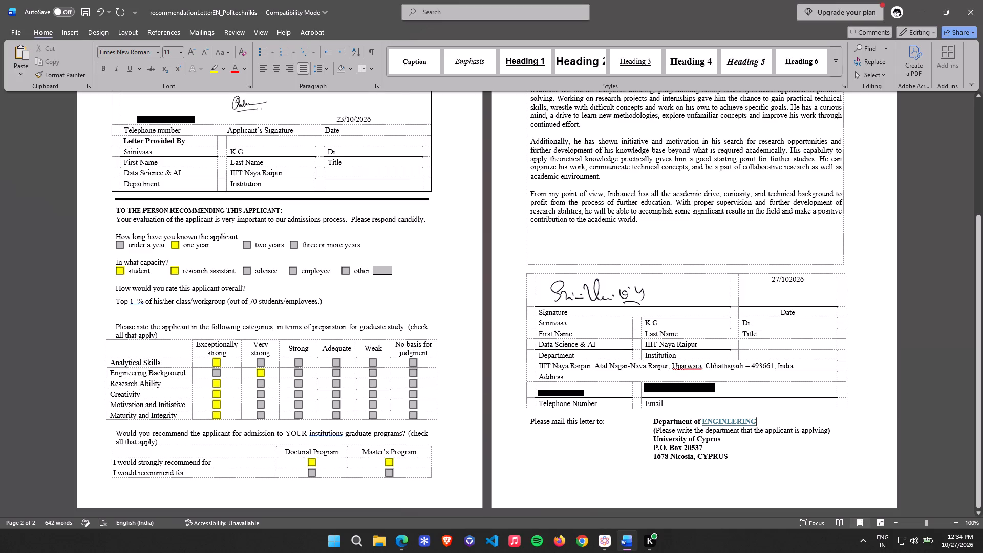
# Replace the pasted "ENGINEERING" after "Department of" in the mailing block with "Engineering" in the block's plain bold text.
pyautogui.moveTo(755, 423); pyautogui.dragTo(722, 423)
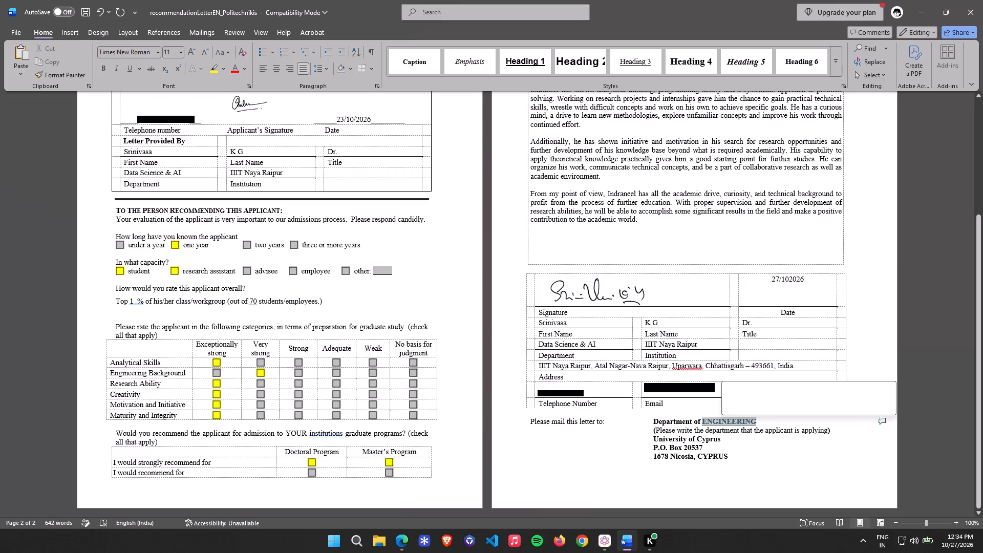
pyautogui.click(778, 421)
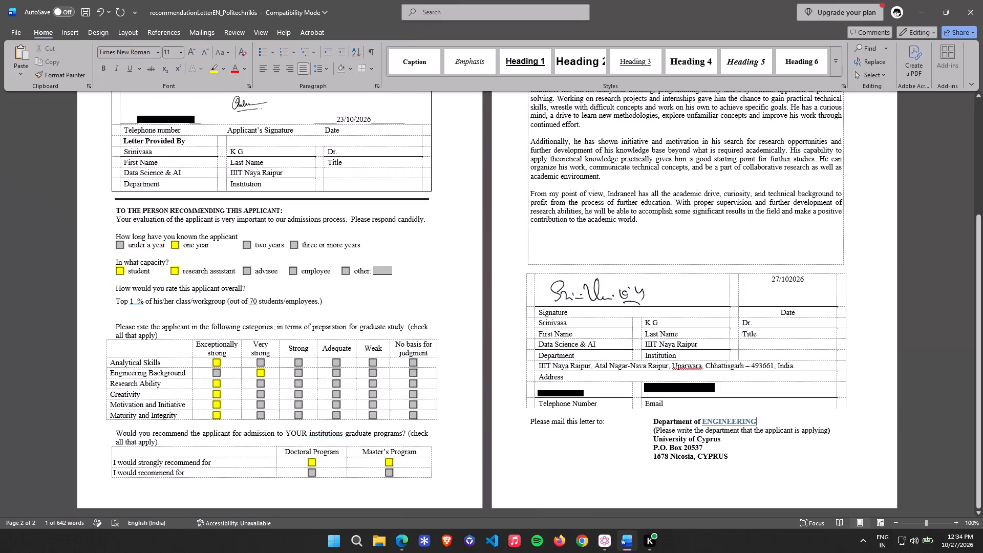
pyautogui.press('BackSpace')
pyautogui.press('BackSpace')
pyautogui.press('BackSpace')
pyautogui.press('space')
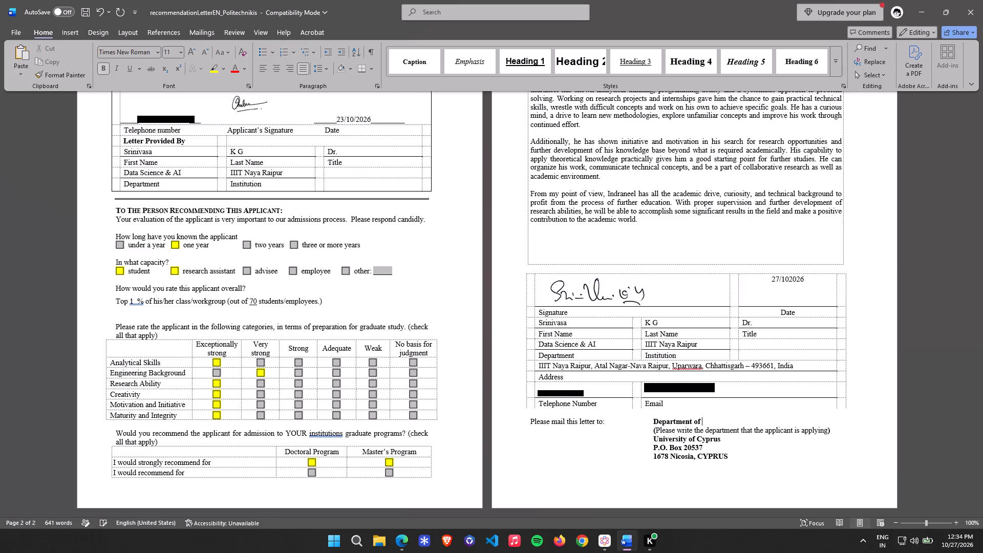
pyautogui.write('E')
pyautogui.write('ngineering')
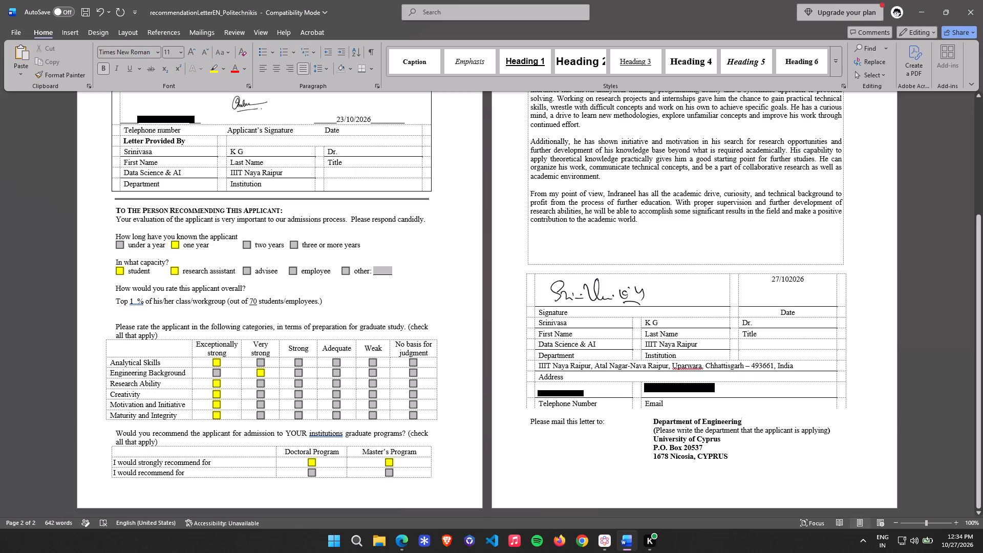
# Delete the instruction line "(Please write the department that the applicant is applying)" and its leftover blank line from the mailing block.
pyautogui.moveTo(832, 429); pyautogui.dragTo(661, 430)
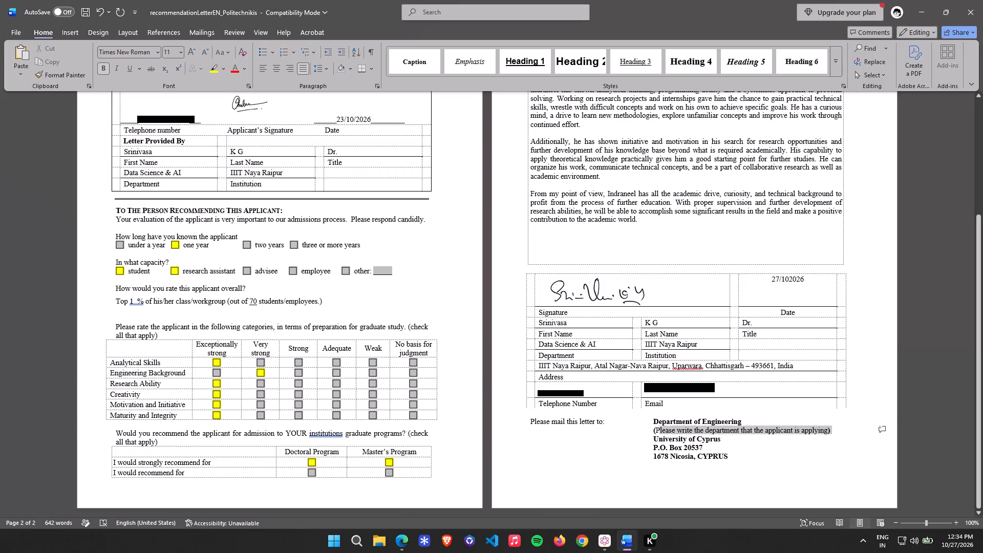
pyautogui.moveTo(661, 430); pyautogui.dragTo(654, 429)
pyautogui.press('BackSpace')
pyautogui.press('BackSpace')
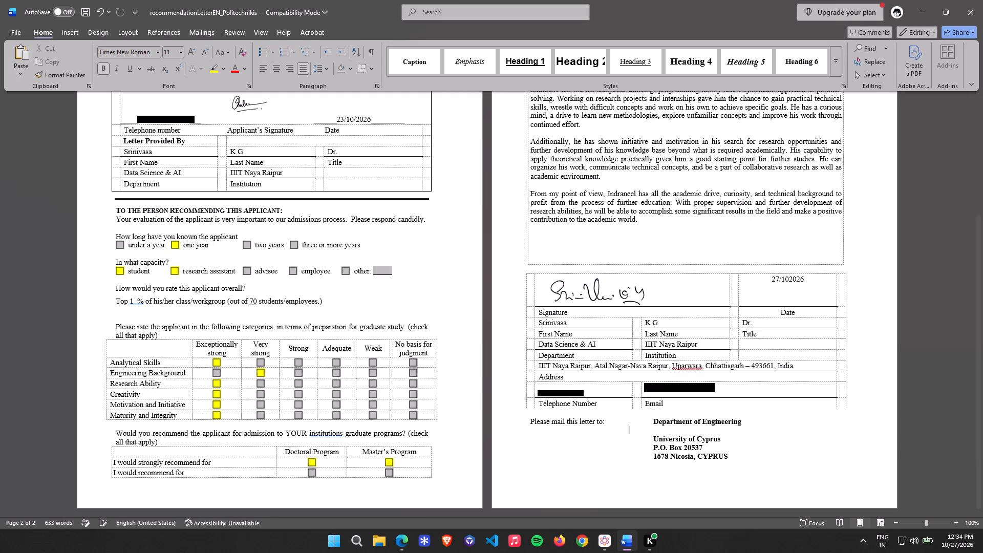
pyautogui.press('BackSpace')
pyautogui.press('BackSpace')
pyautogui.press('BackSpace')
pyautogui.press('BackSpace')
pyautogui.press('BackSpace')
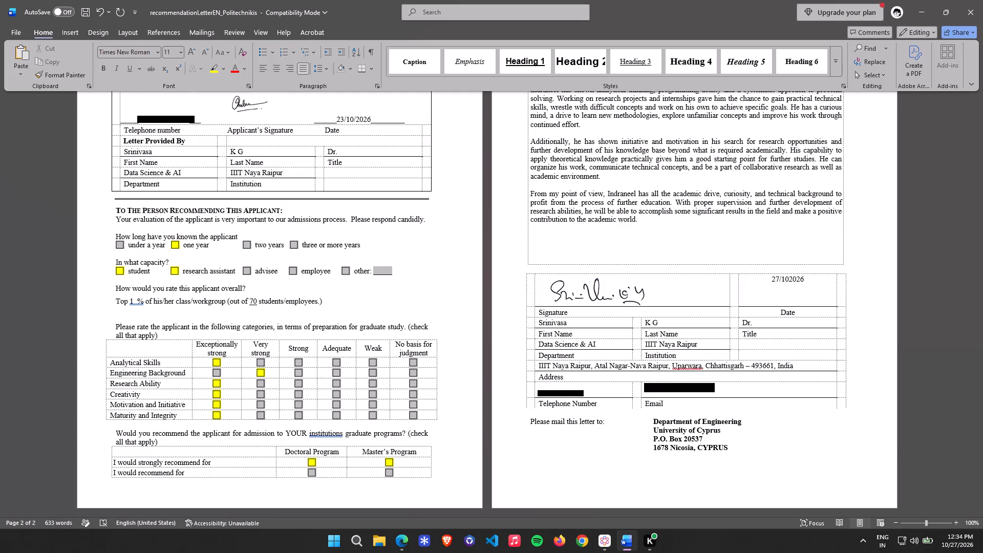
# Print the whole letter with Microsoft Print to PDF, saving it in Downloads as LoR_Indraneel.
pyautogui.scroll(15, 682, 476)
pyautogui.scroll(-5, 690, 475)
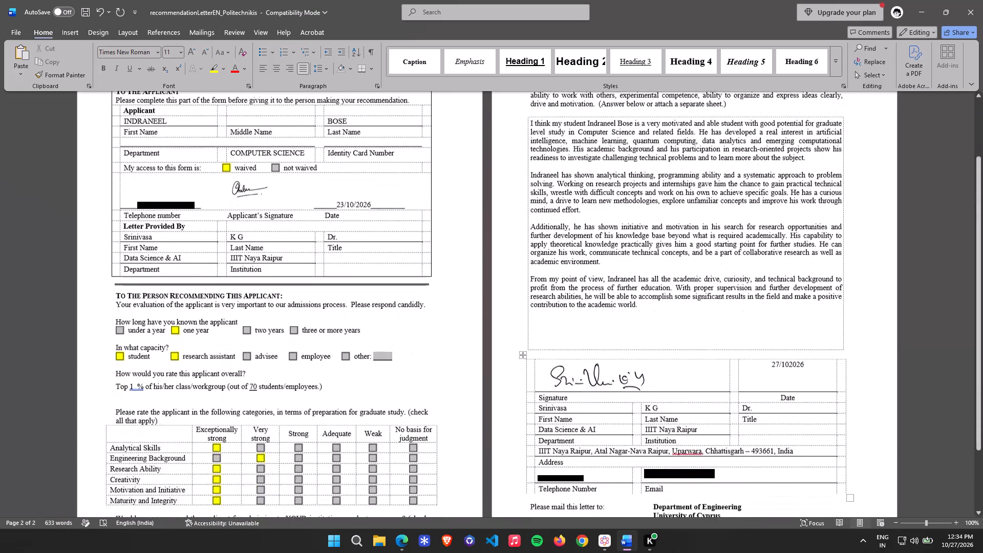
pyautogui.scroll(-19, 692, 475)
pyautogui.scroll(12, 703, 473)
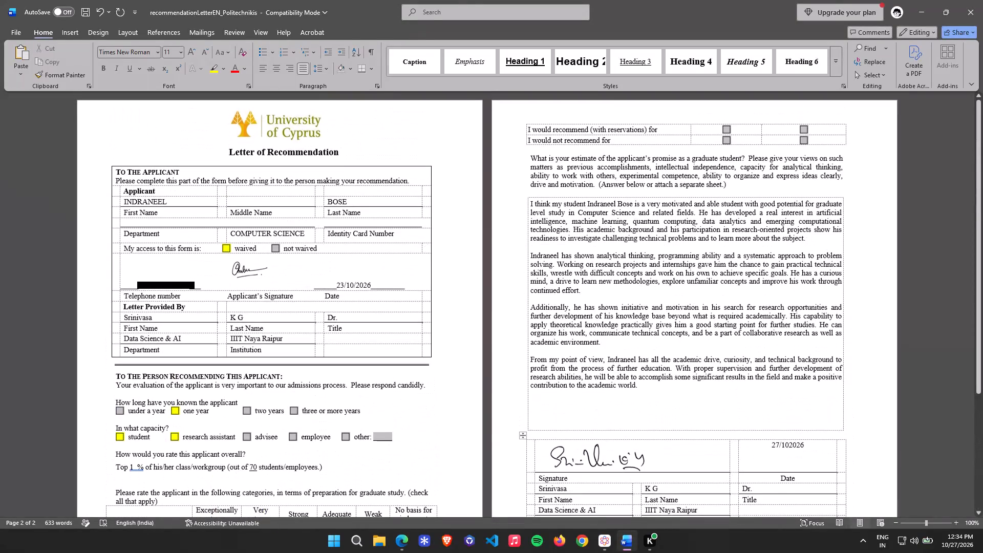
pyautogui.hotkey('ctrl', 'p')
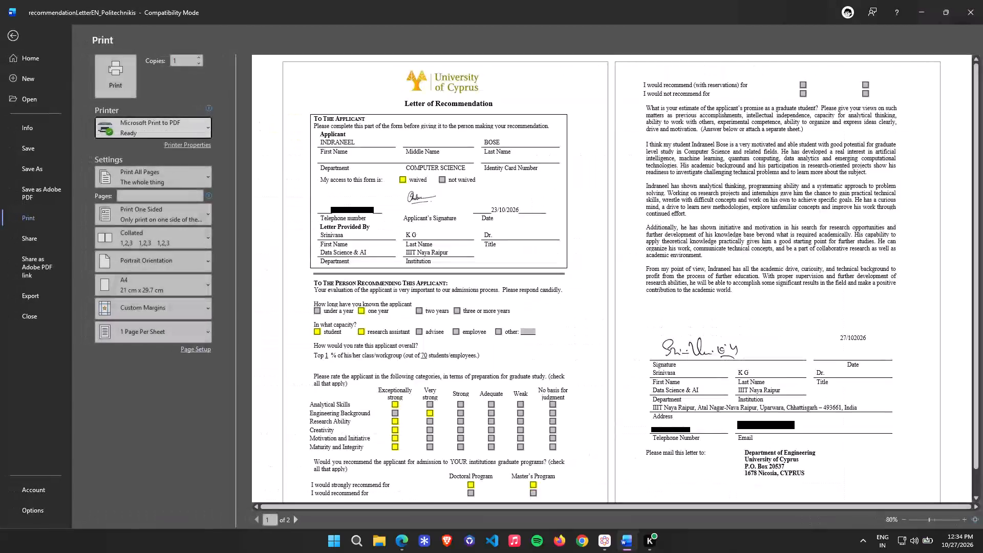
pyautogui.click(132, 91)
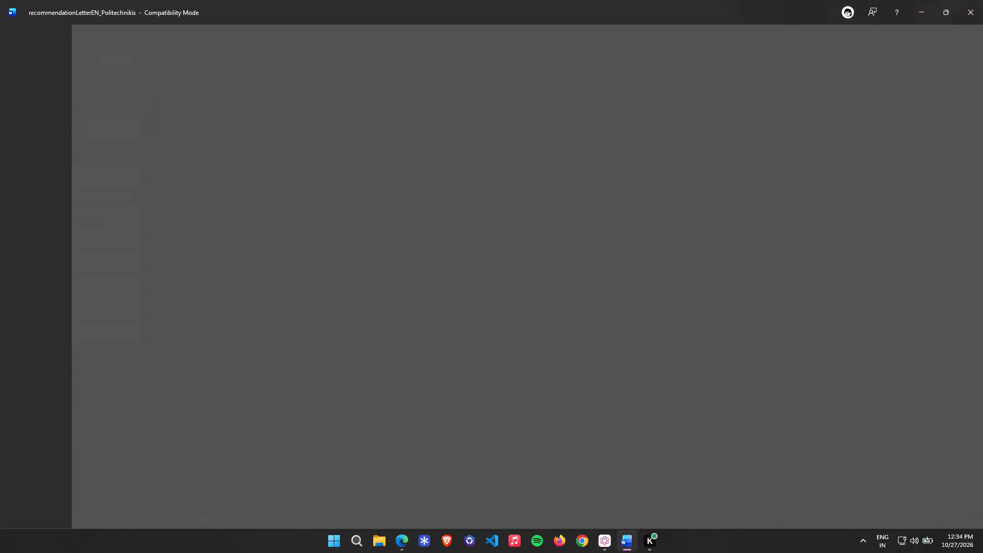
pyautogui.click(46, 140)
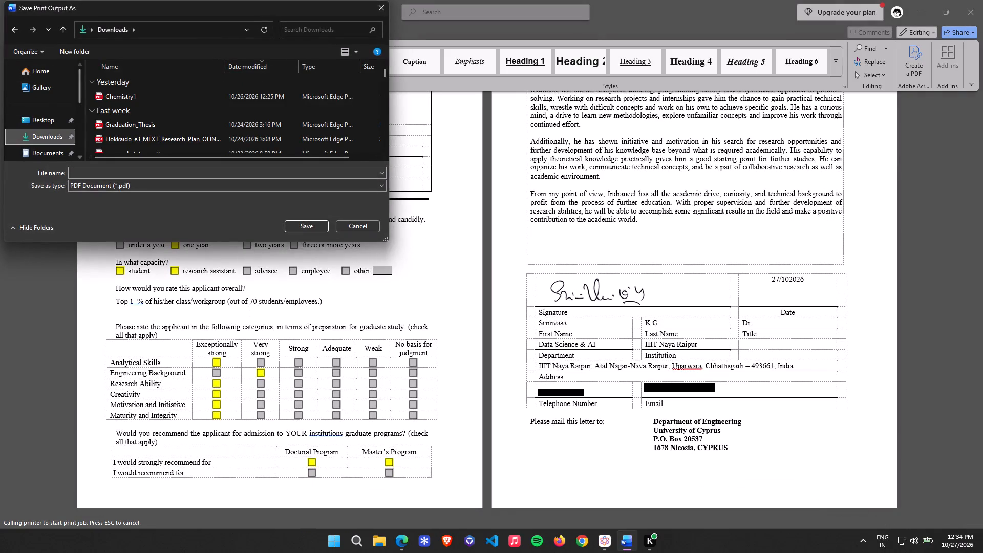
pyautogui.click(95, 173)
pyautogui.write('LoR')
pyautogui.write('_+')
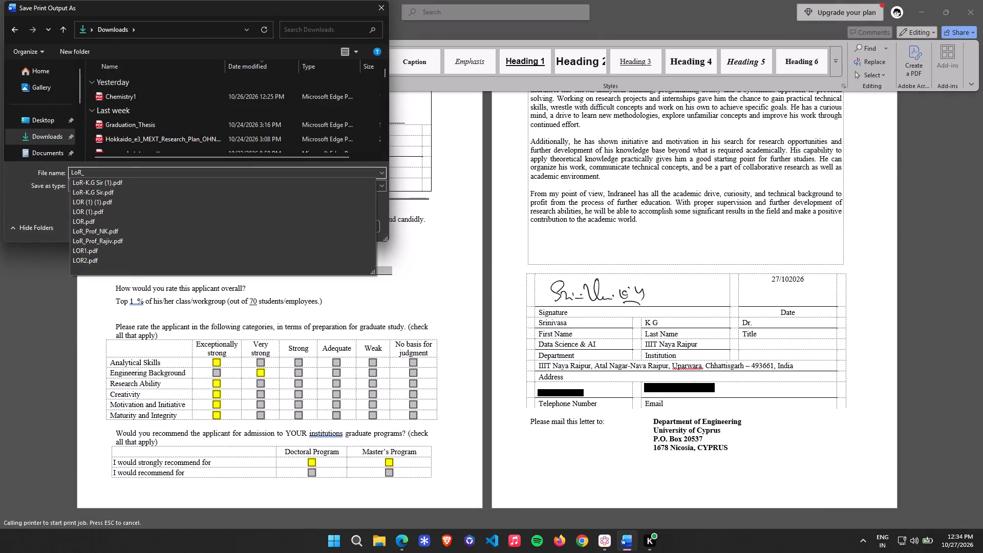
pyautogui.press('BackSpace')
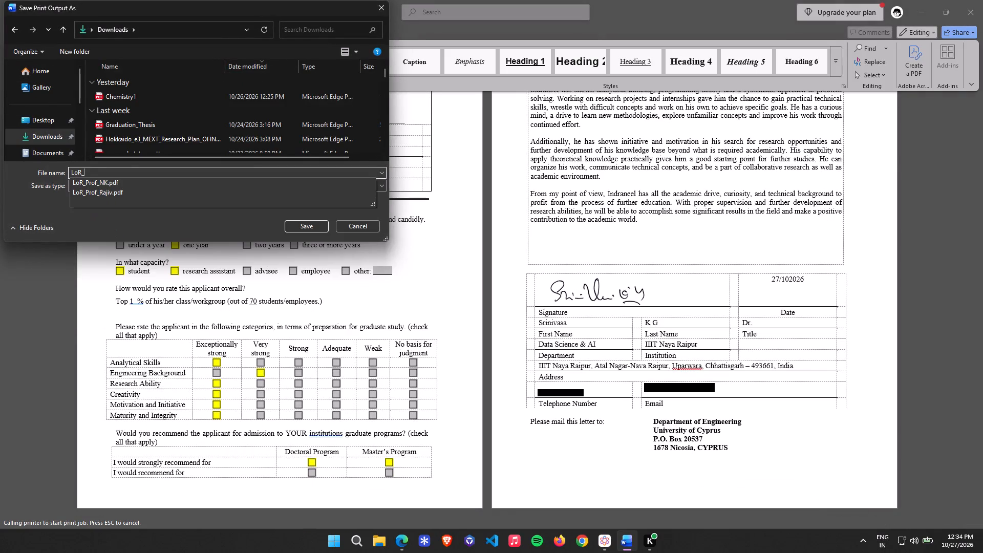
pyautogui.hotkey('shift', 'n')
pyautogui.press('BackSpace')
pyautogui.write('Indraneel')
pyautogui.press('Return')
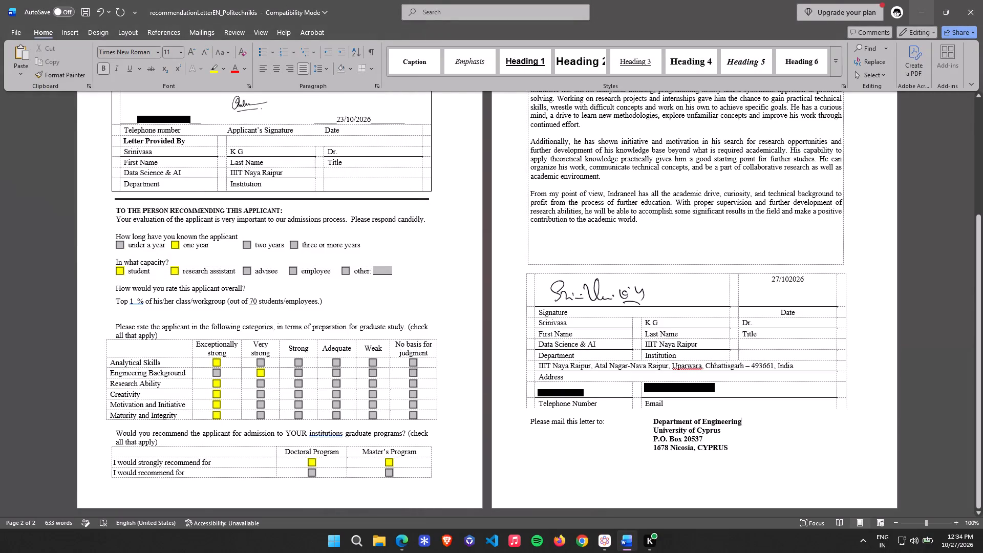
# Open LoR_Indraneel from the Downloads folder, check both pages of the PDF through to the mailing block, and close it.
pyautogui.click(381, 540)
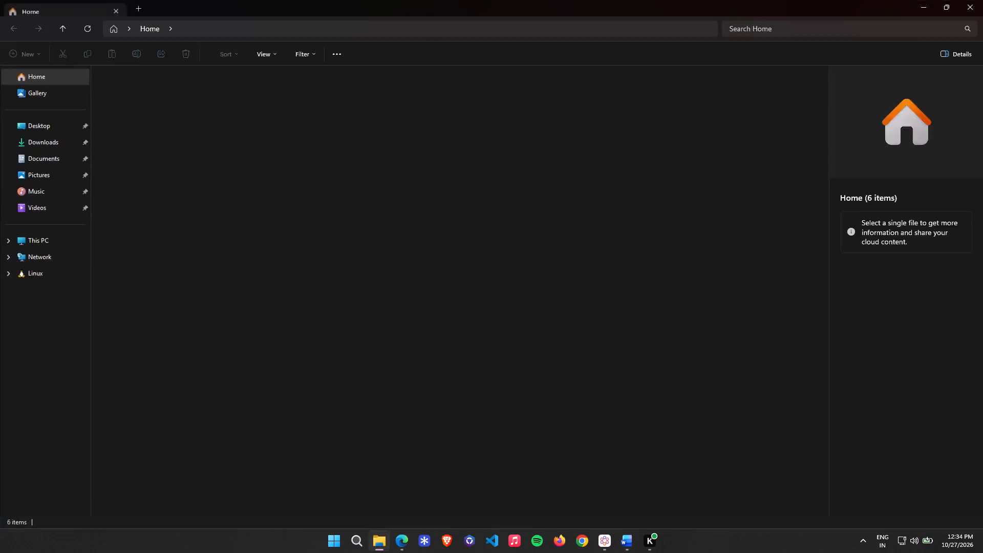
pyautogui.click(48, 131)
pyautogui.click(49, 145)
pyautogui.doubleClick(148, 103)
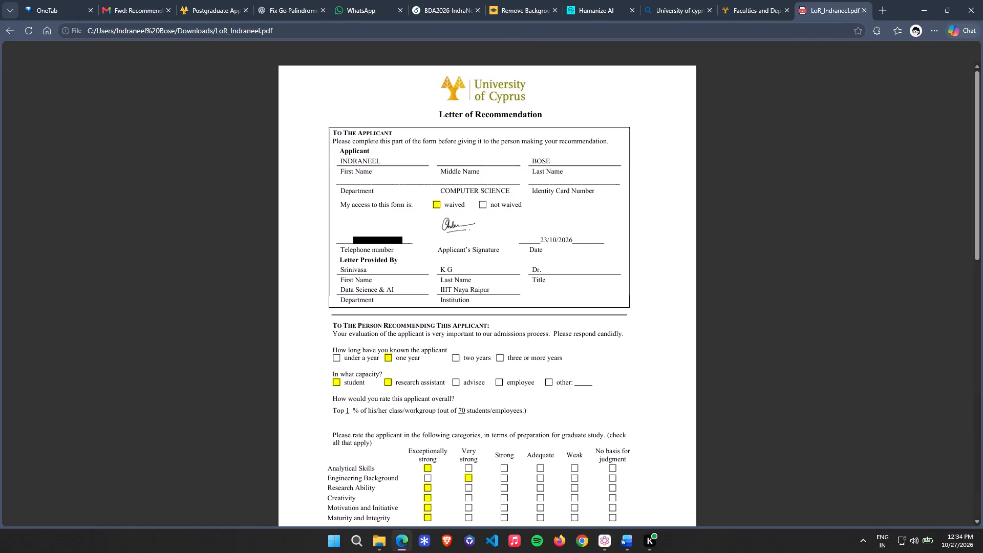
pyautogui.scroll(-5, 498, 259)
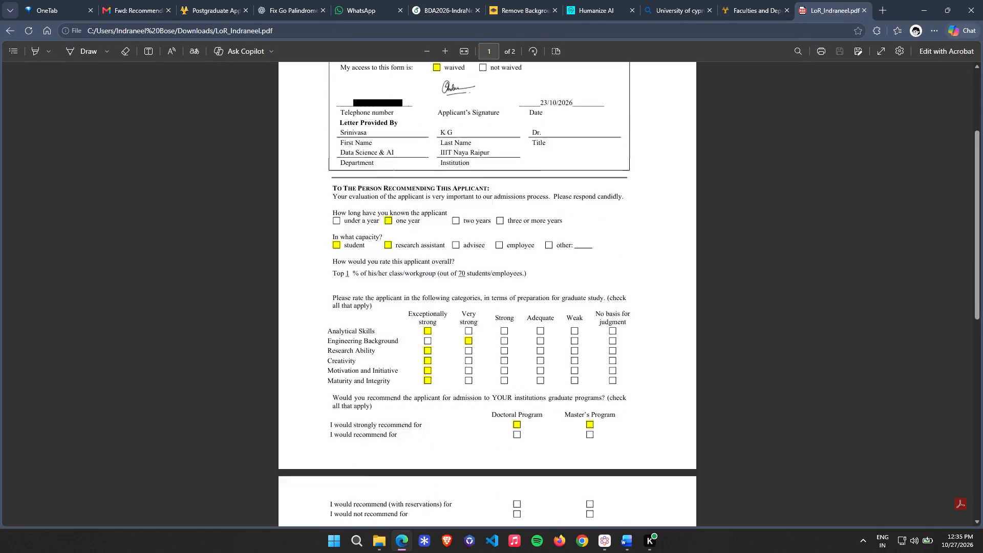
pyautogui.scroll(-11, 500, 260)
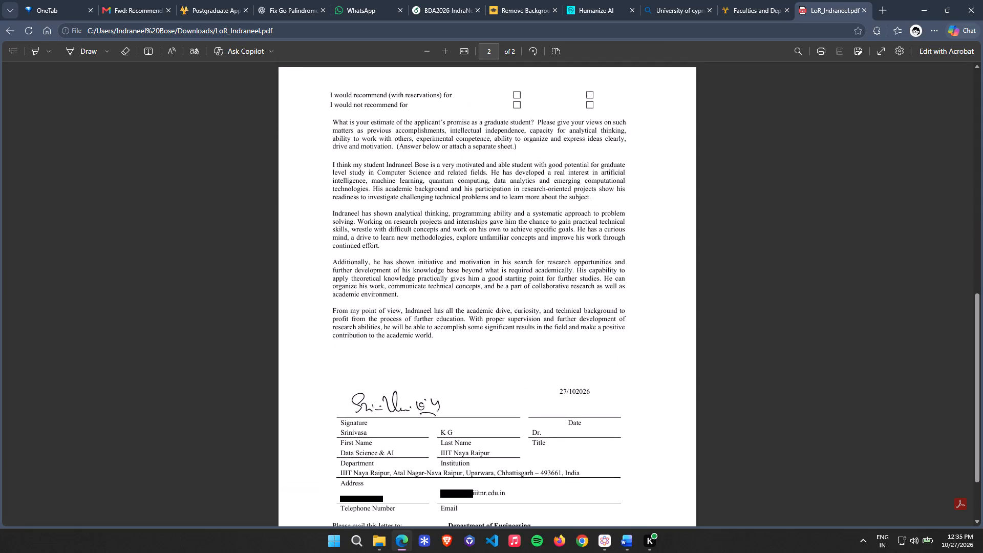
pyautogui.scroll(-6, 504, 261)
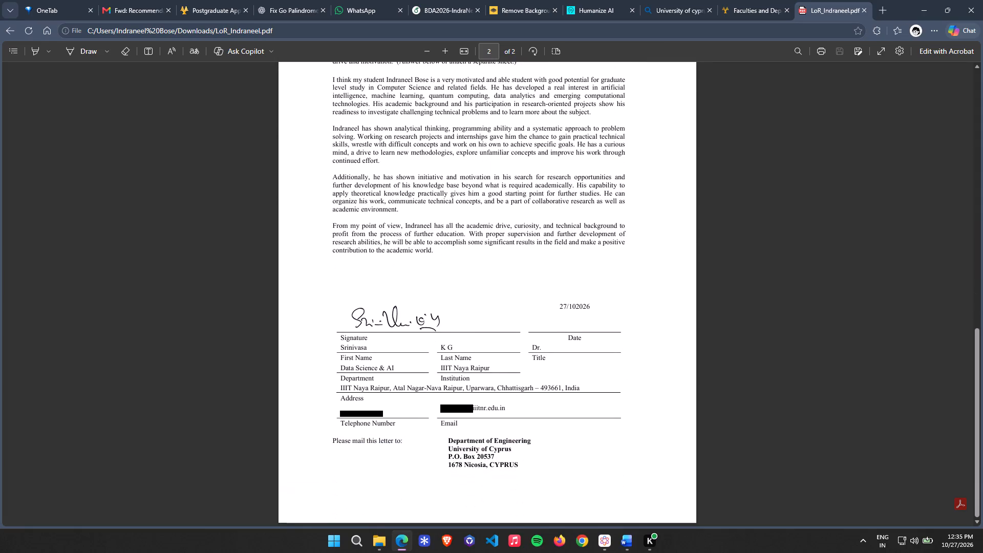
pyautogui.scroll(8, 504, 261)
pyautogui.scroll(-12, 536, 391)
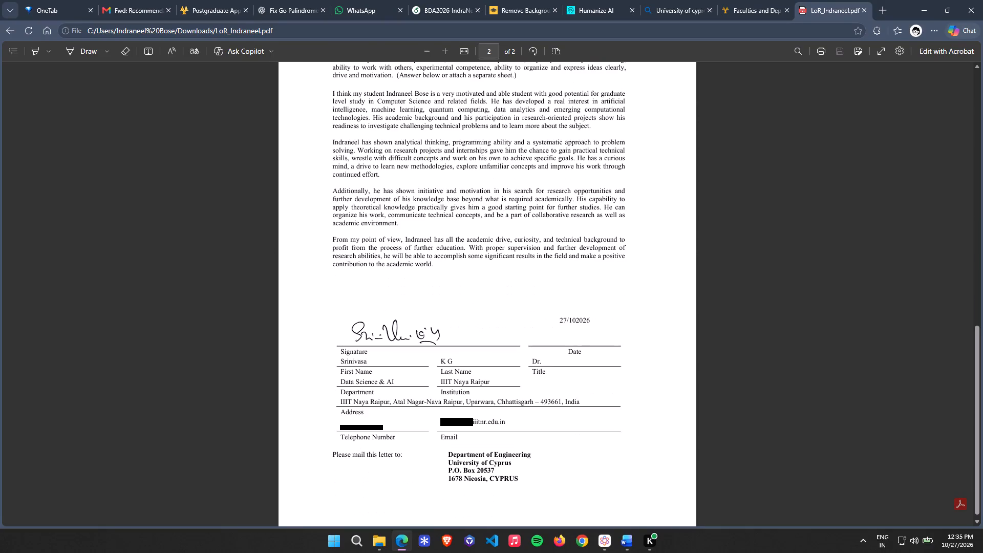
pyautogui.scroll(-2, 555, 371)
pyautogui.click(863, 10)
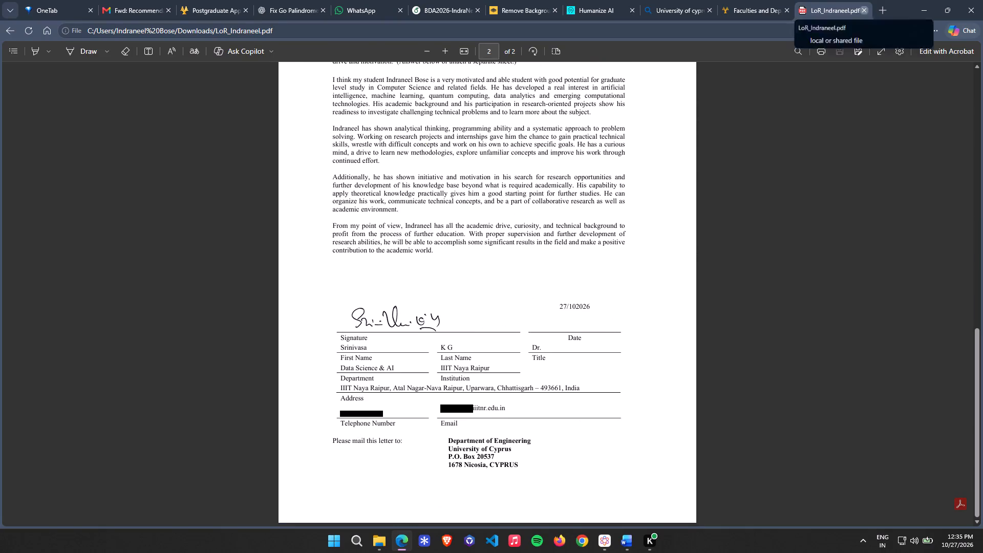
# On the Postgraduate Application System upload page in Edge, choose LoR_Indraneel.pdf as the recommendation letter and upload it.
pyautogui.click(254, 2)
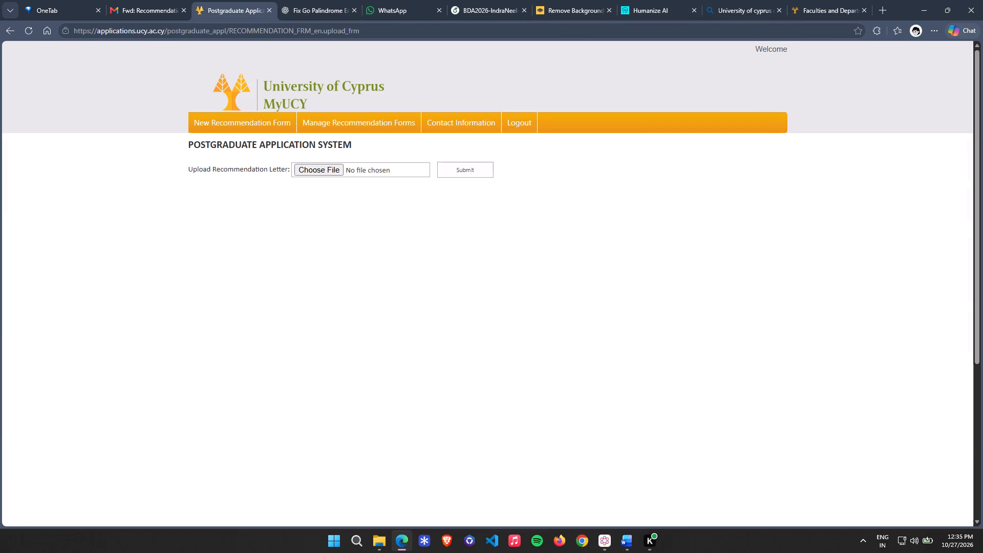
pyautogui.click(334, 171)
pyautogui.click(158, 93)
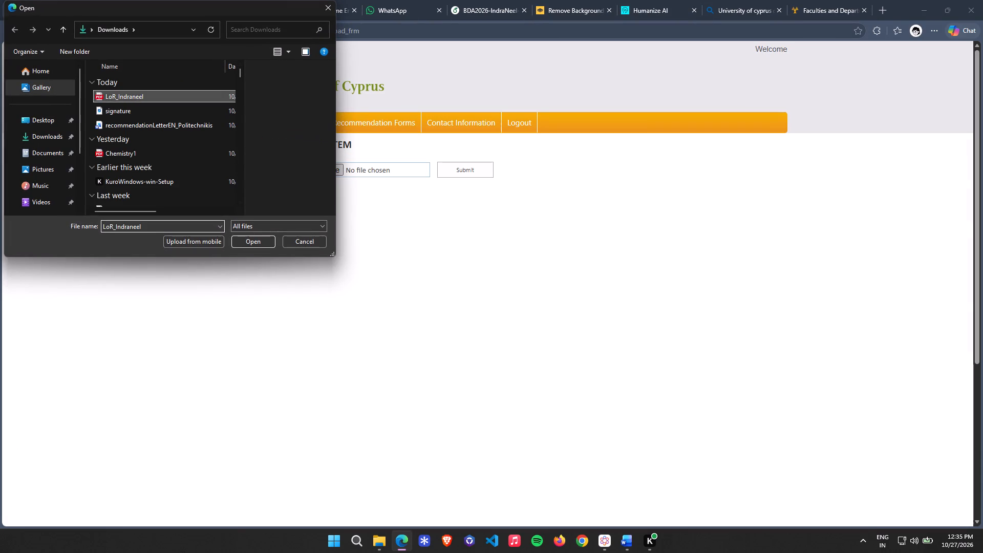
pyautogui.click(263, 246)
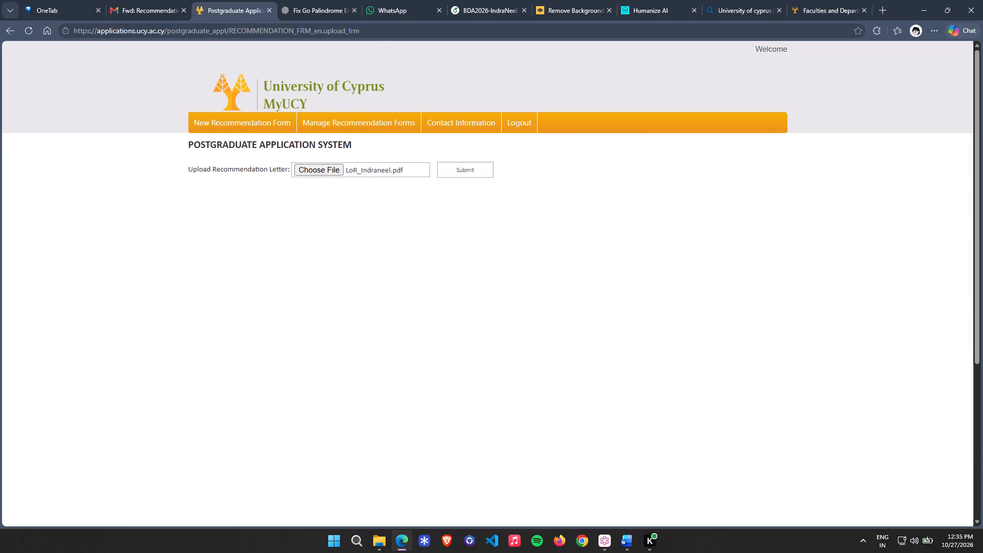
pyautogui.click(460, 176)
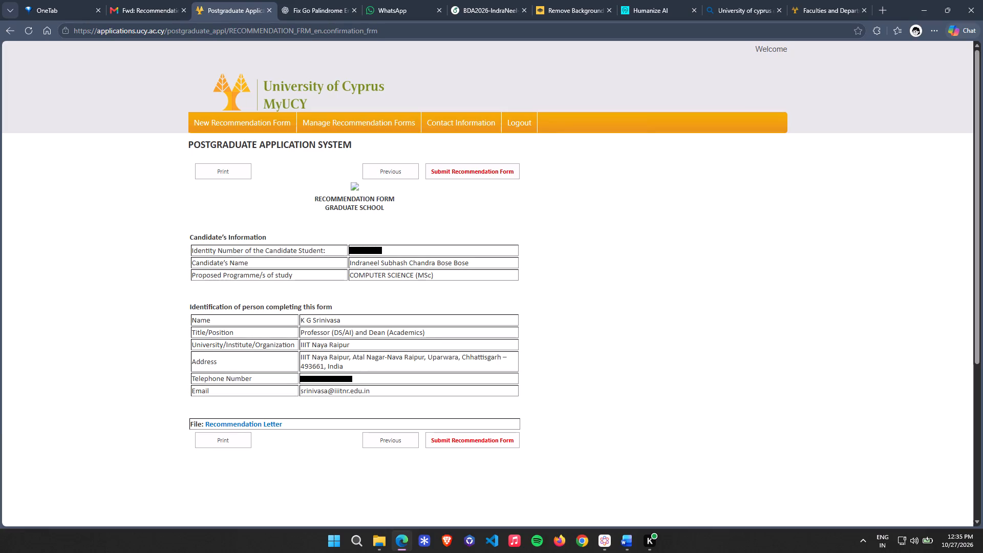
# Submit the recommendation form from the confirmation page and accept the confirmation prompt.
pyautogui.click(495, 439)
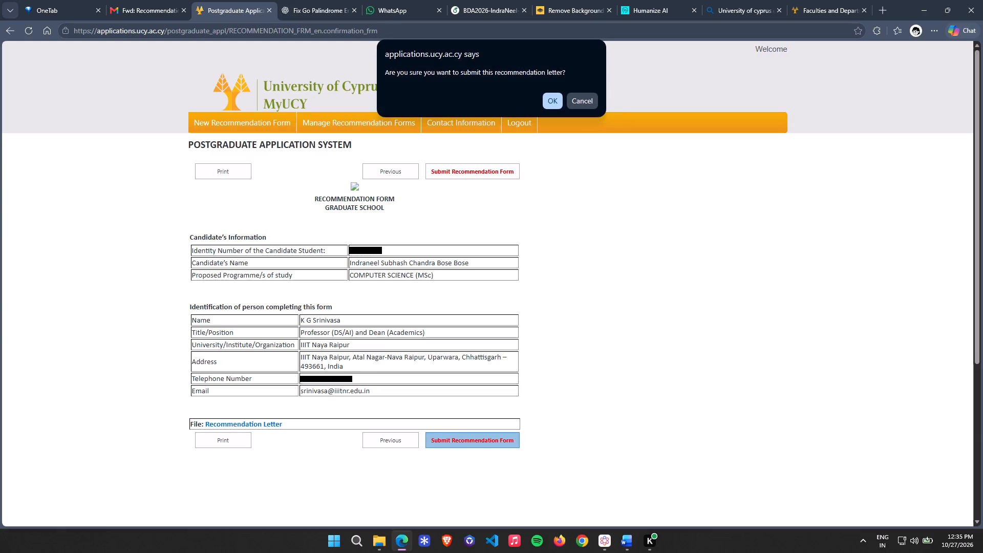
pyautogui.click(549, 99)
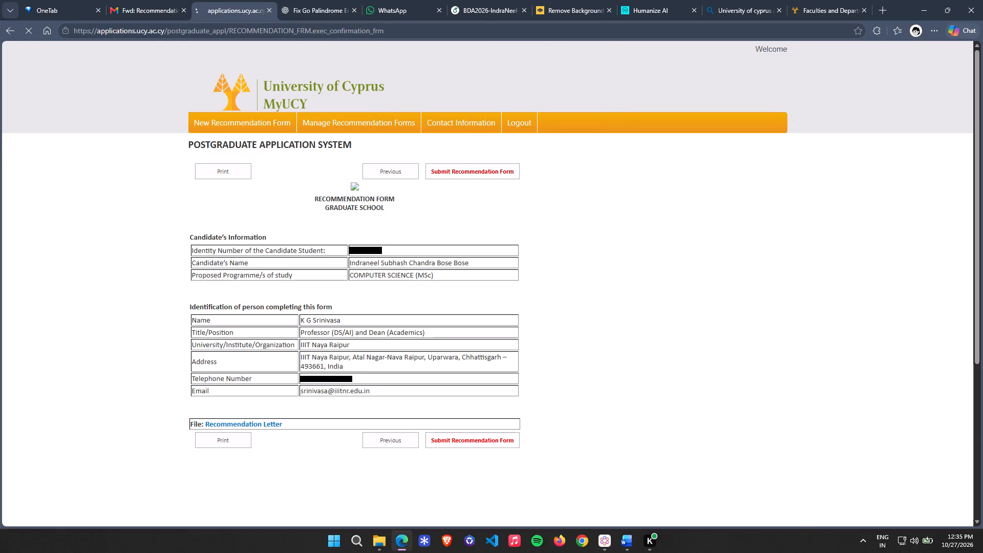